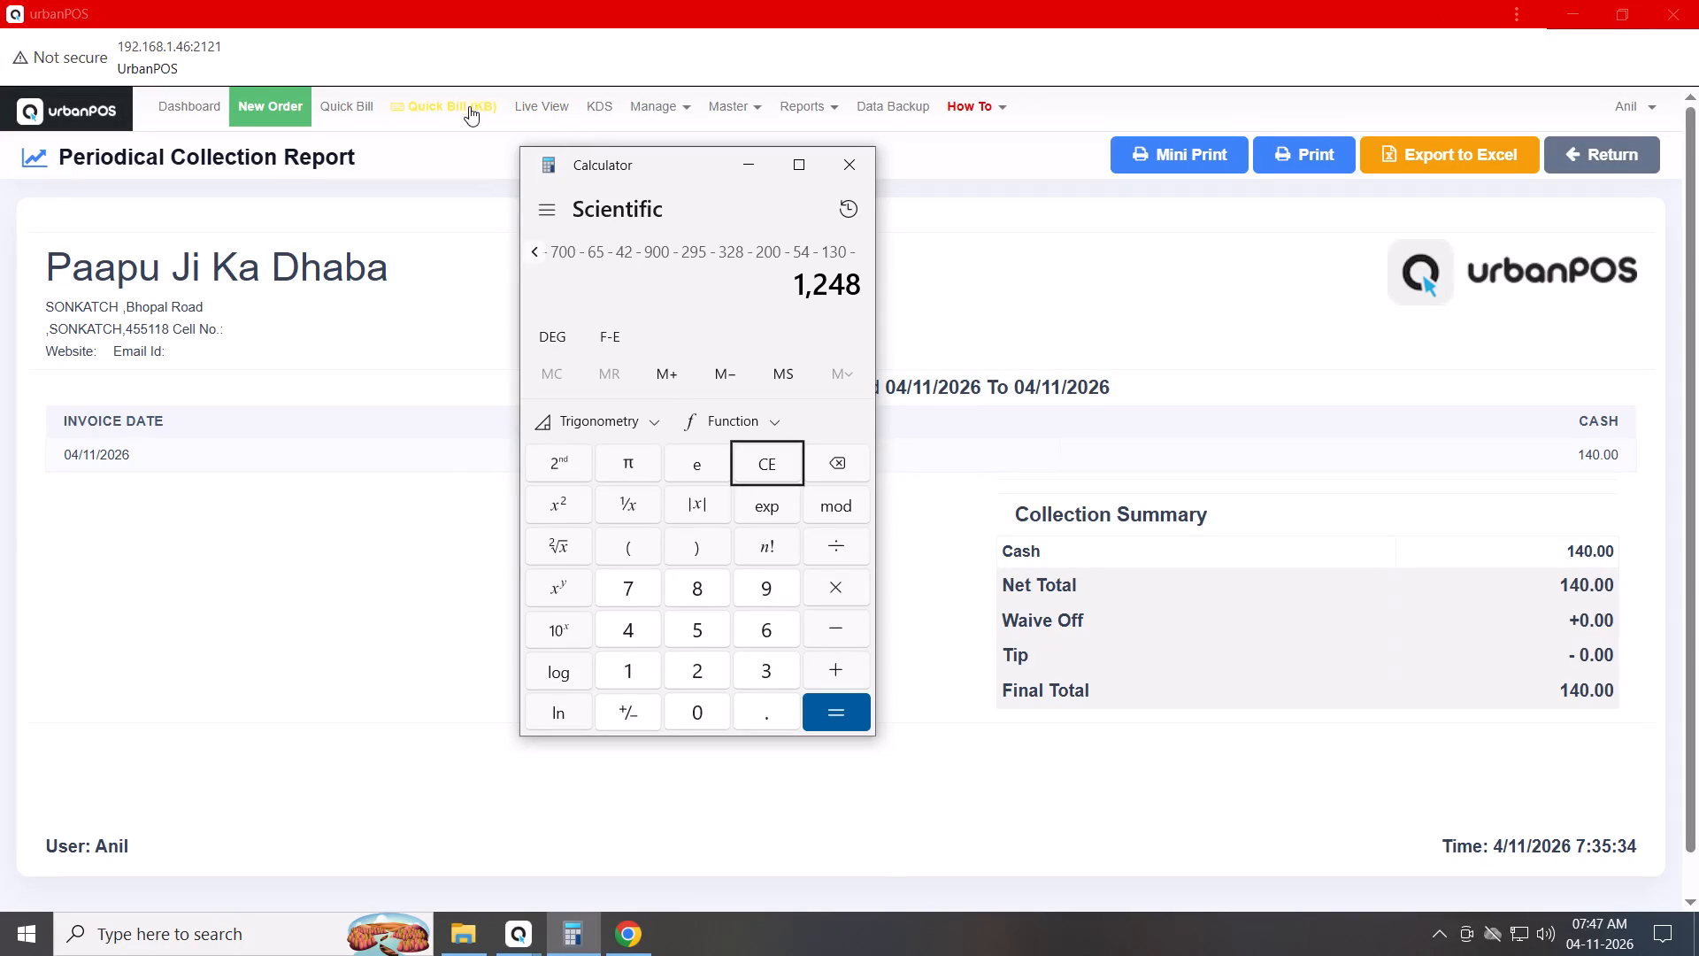
Evaluate the pending calculation that ends with subtracting 1,248.
{"action": "left_click", "coordinate": [849, 703]}
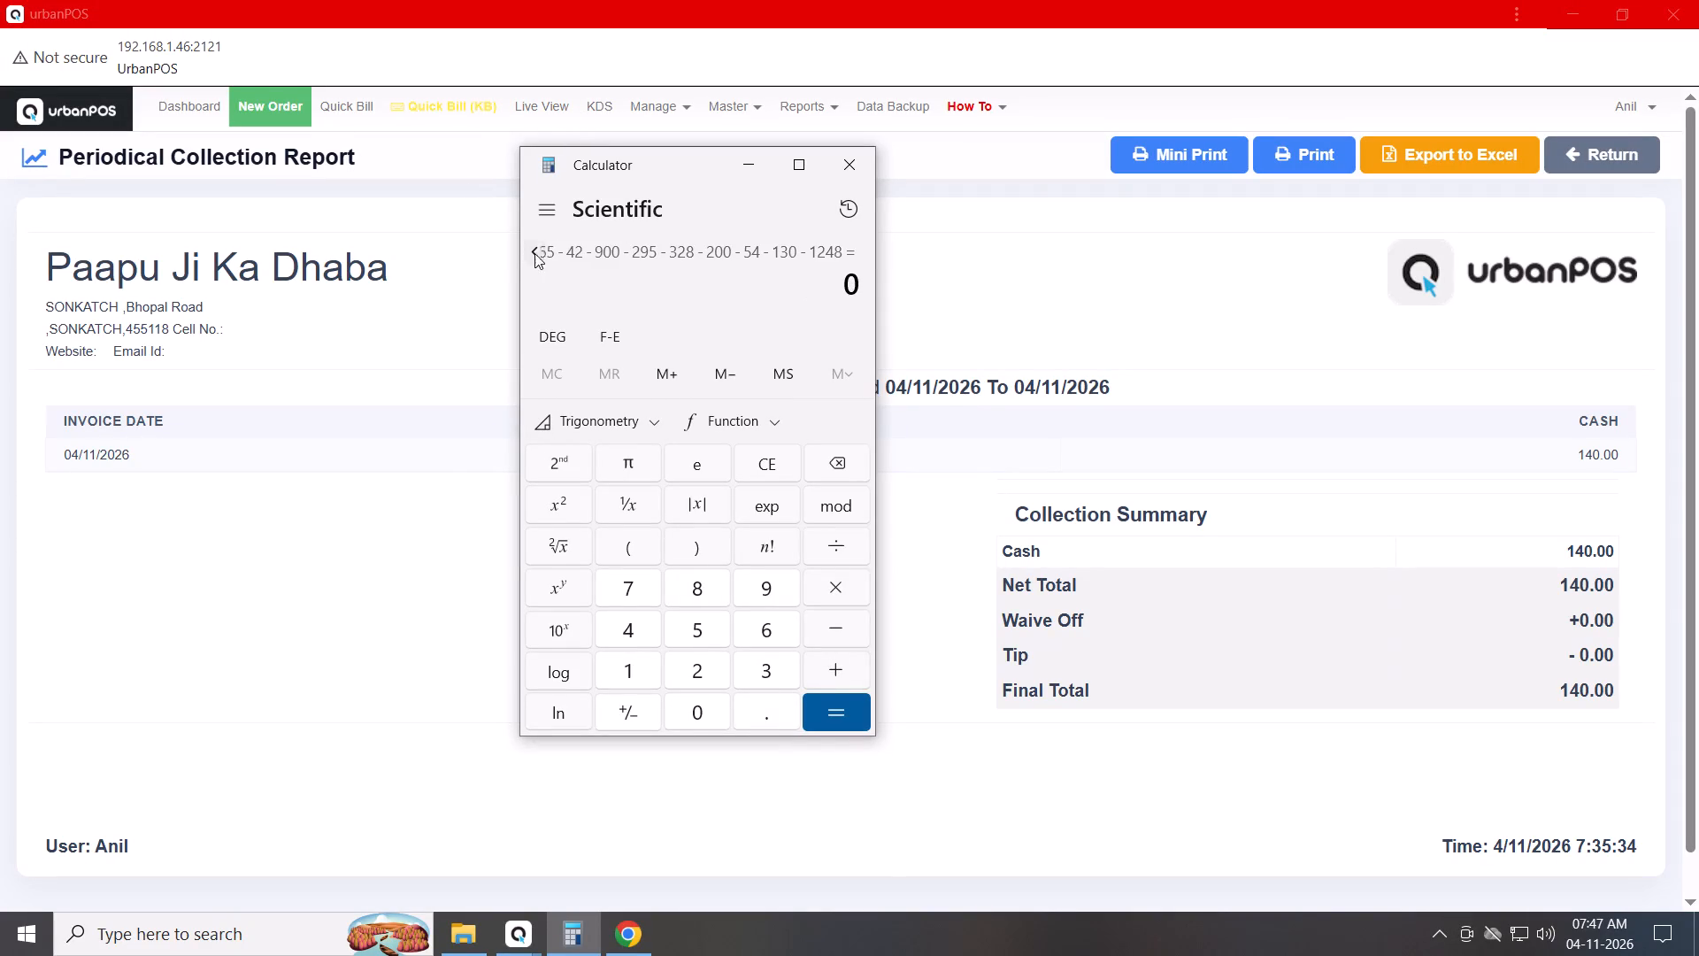
Switch to urbanPOS and start a quick bill for 2 Tea (item code 1), saving and printing it.
{"action": "left_click", "coordinate": [327, 98]}
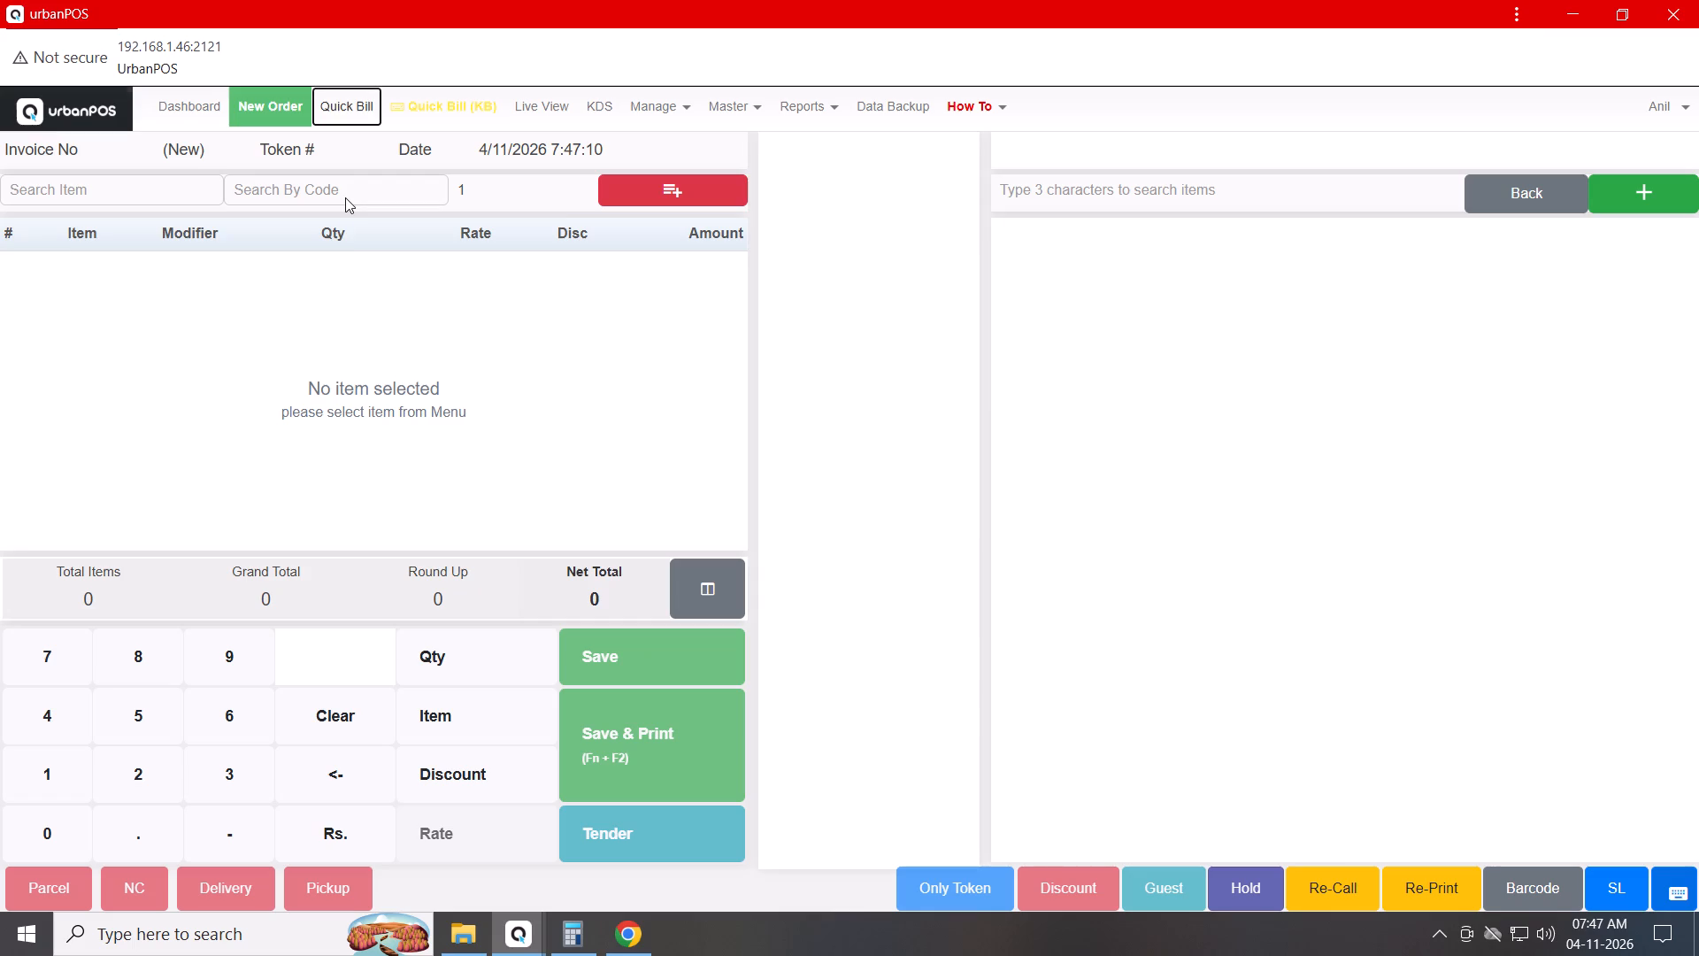
{"action": "left_click", "coordinate": [357, 189]}
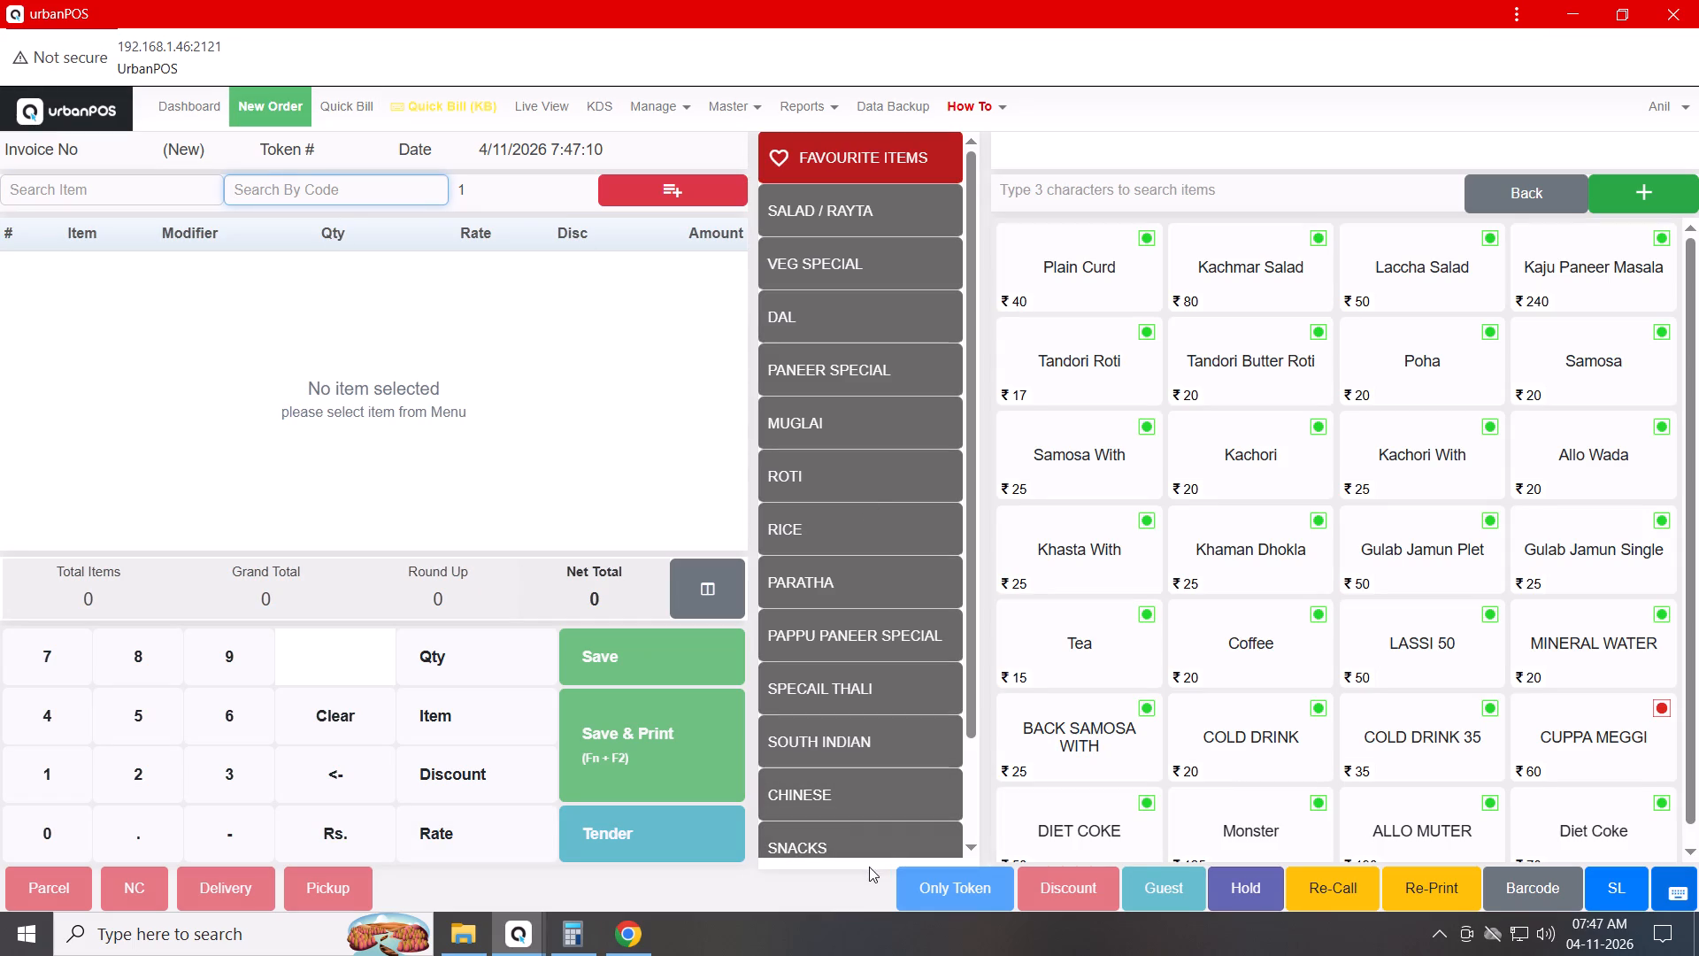
{"action": "key", "text": "1"}
{"action": "key", "text": "Return"}
{"action": "key", "text": "2"}
{"action": "key", "text": "Return"}
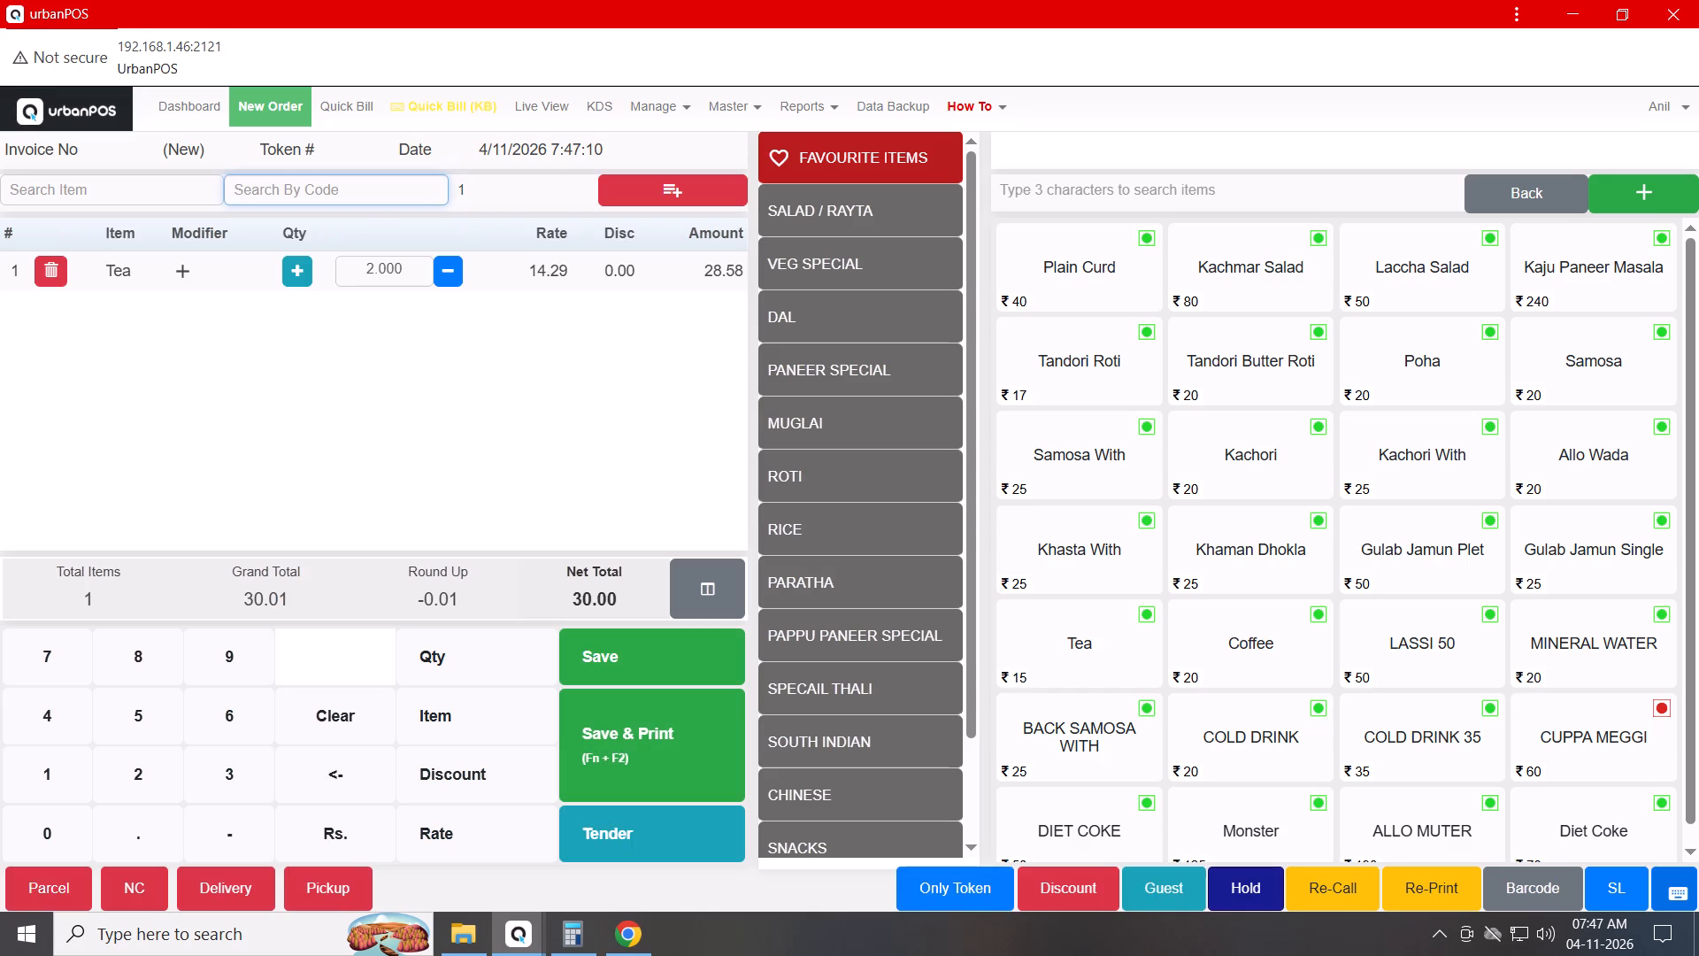
{"action": "key", "text": "F2"}
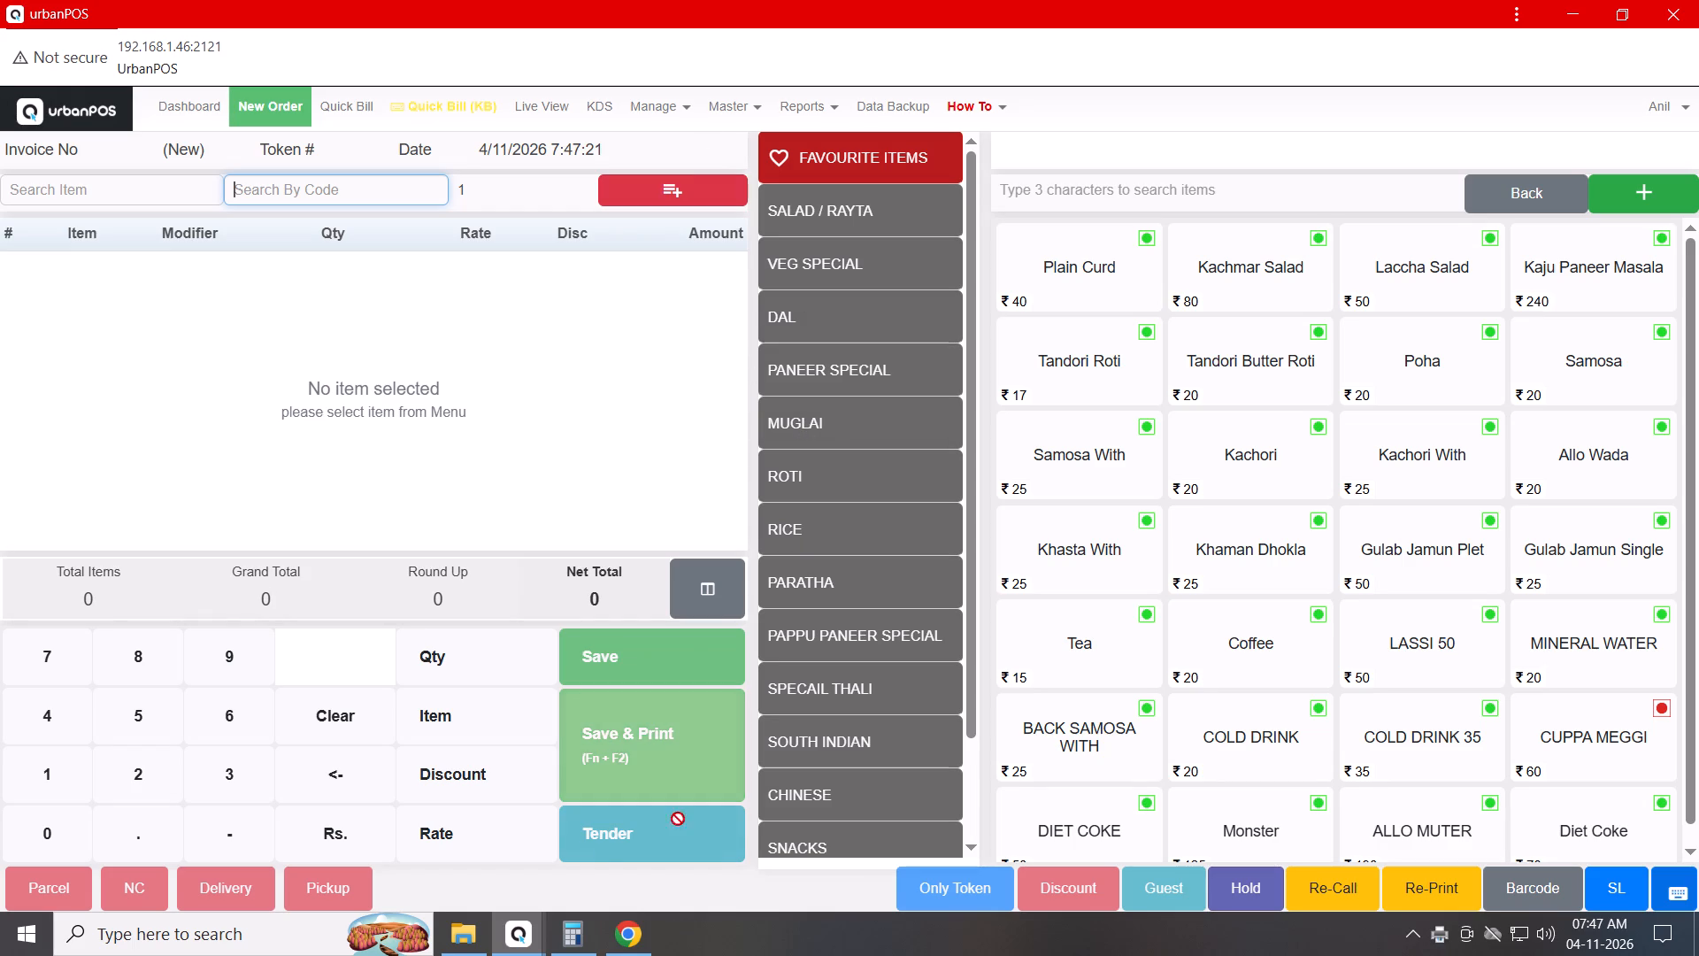
Switch to Calculator and review the earliest entries of the long calculation expression.
{"action": "left_click", "coordinate": [575, 943]}
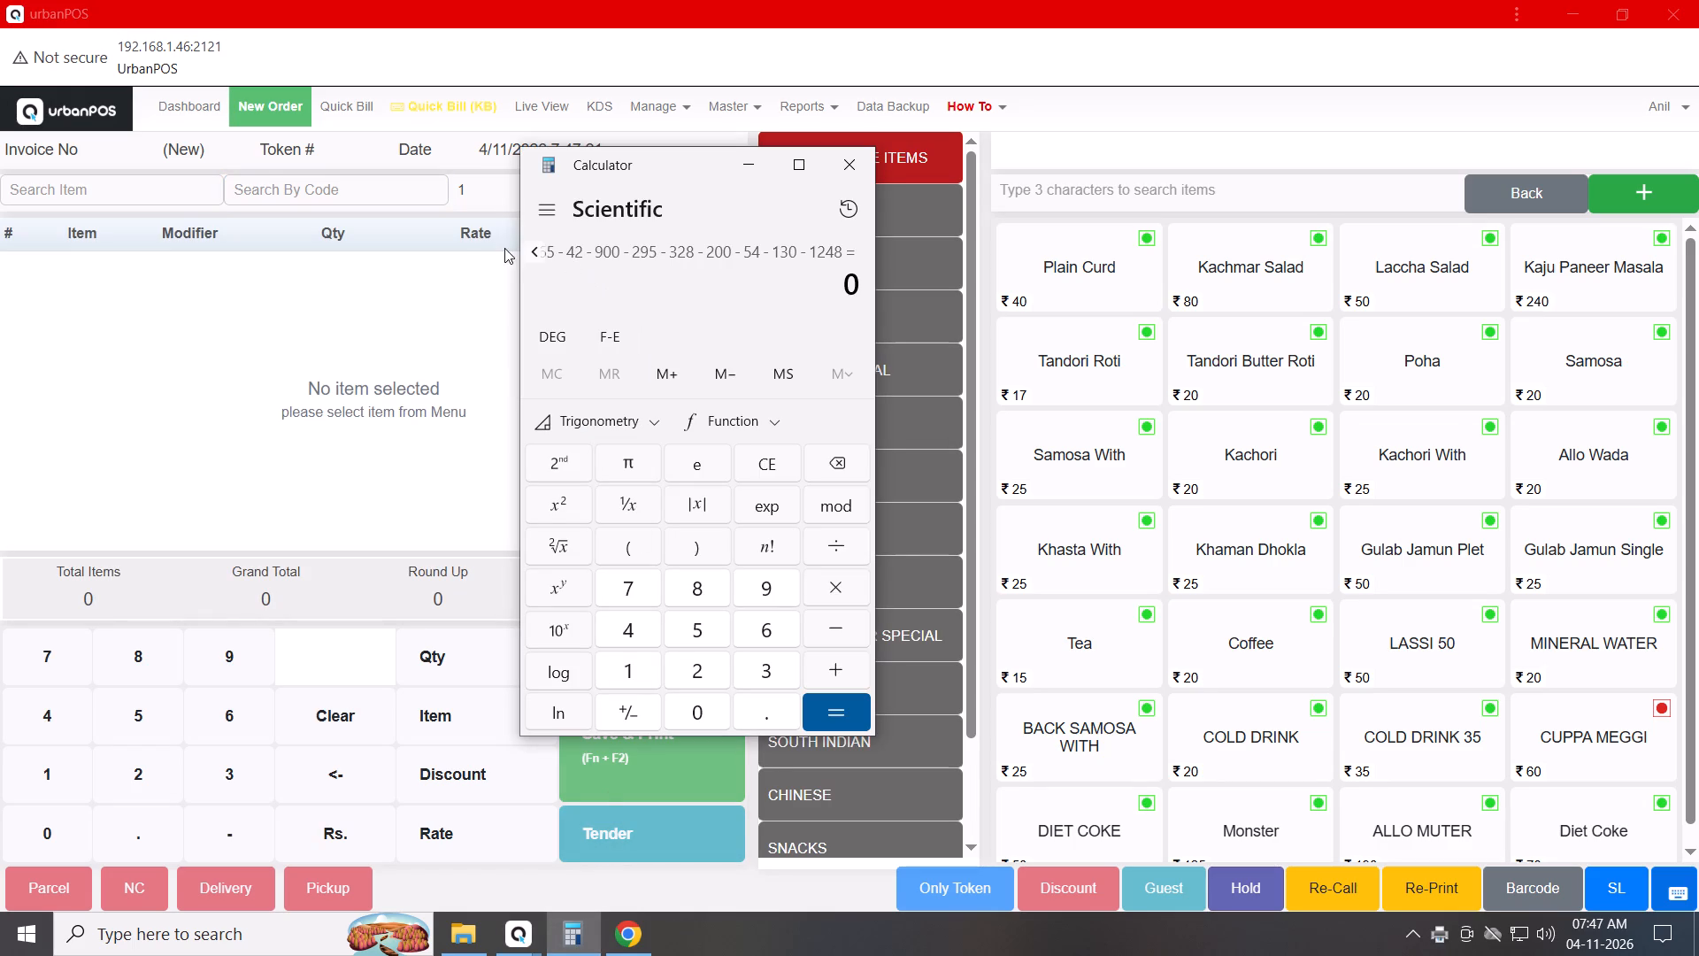
{"action": "triple_click", "coordinate": [534, 248]}
{"action": "double_click", "coordinate": [534, 248]}
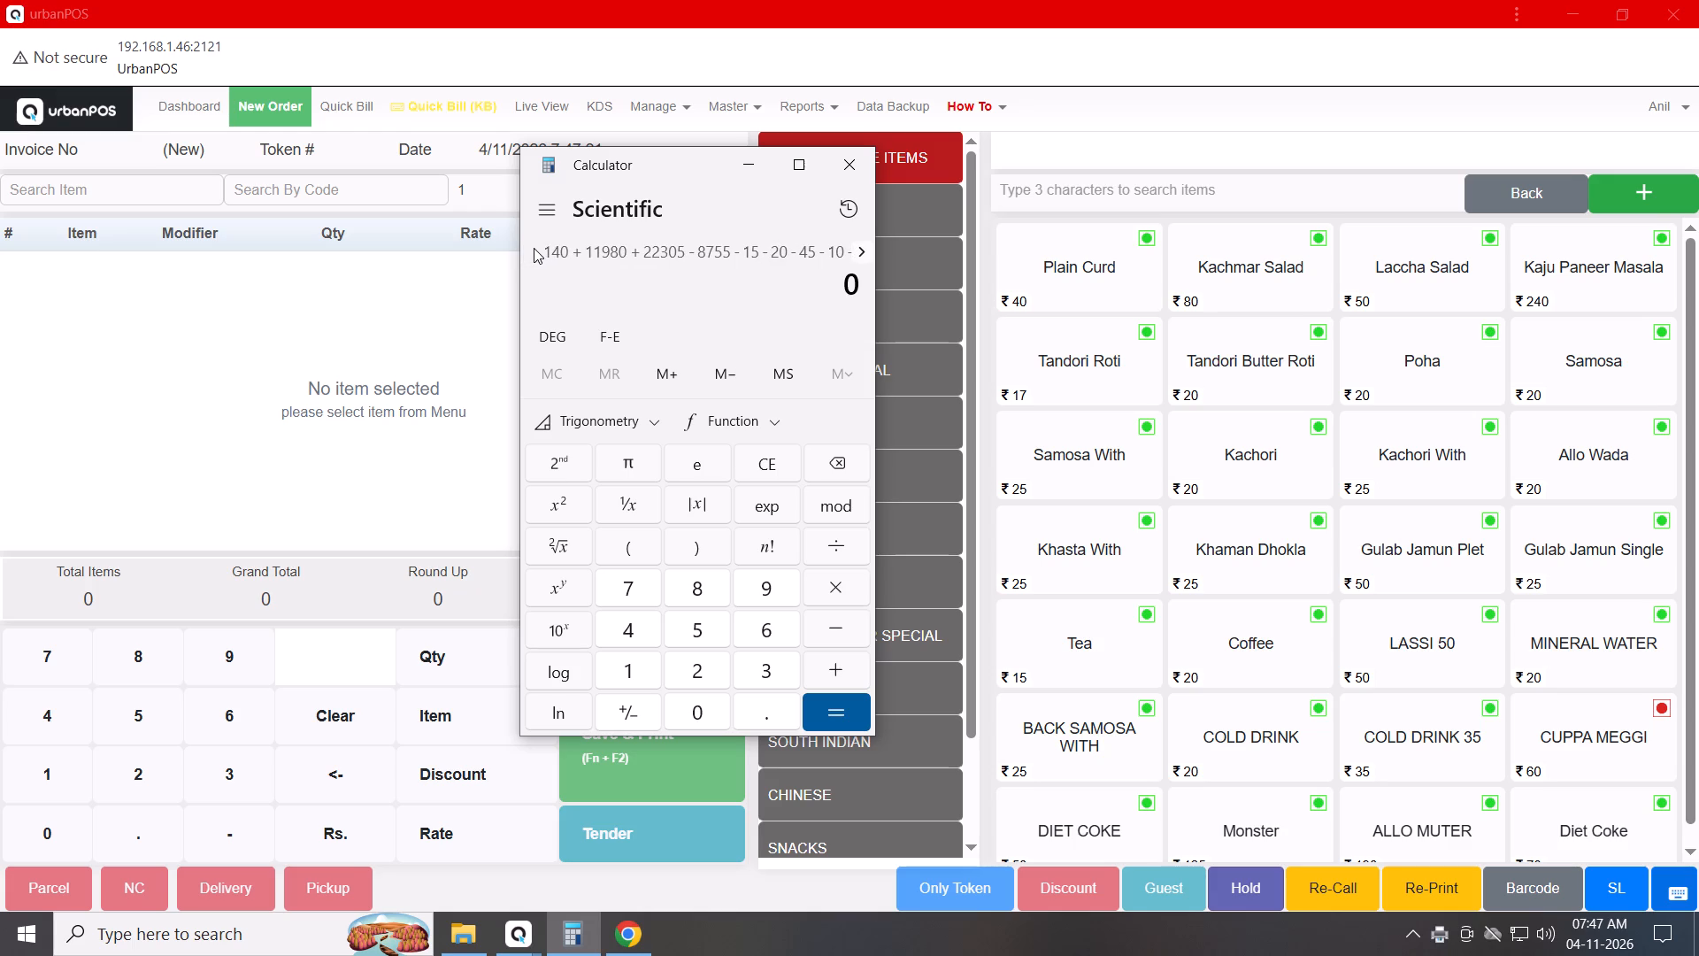
{"action": "left_click", "coordinate": [534, 248]}
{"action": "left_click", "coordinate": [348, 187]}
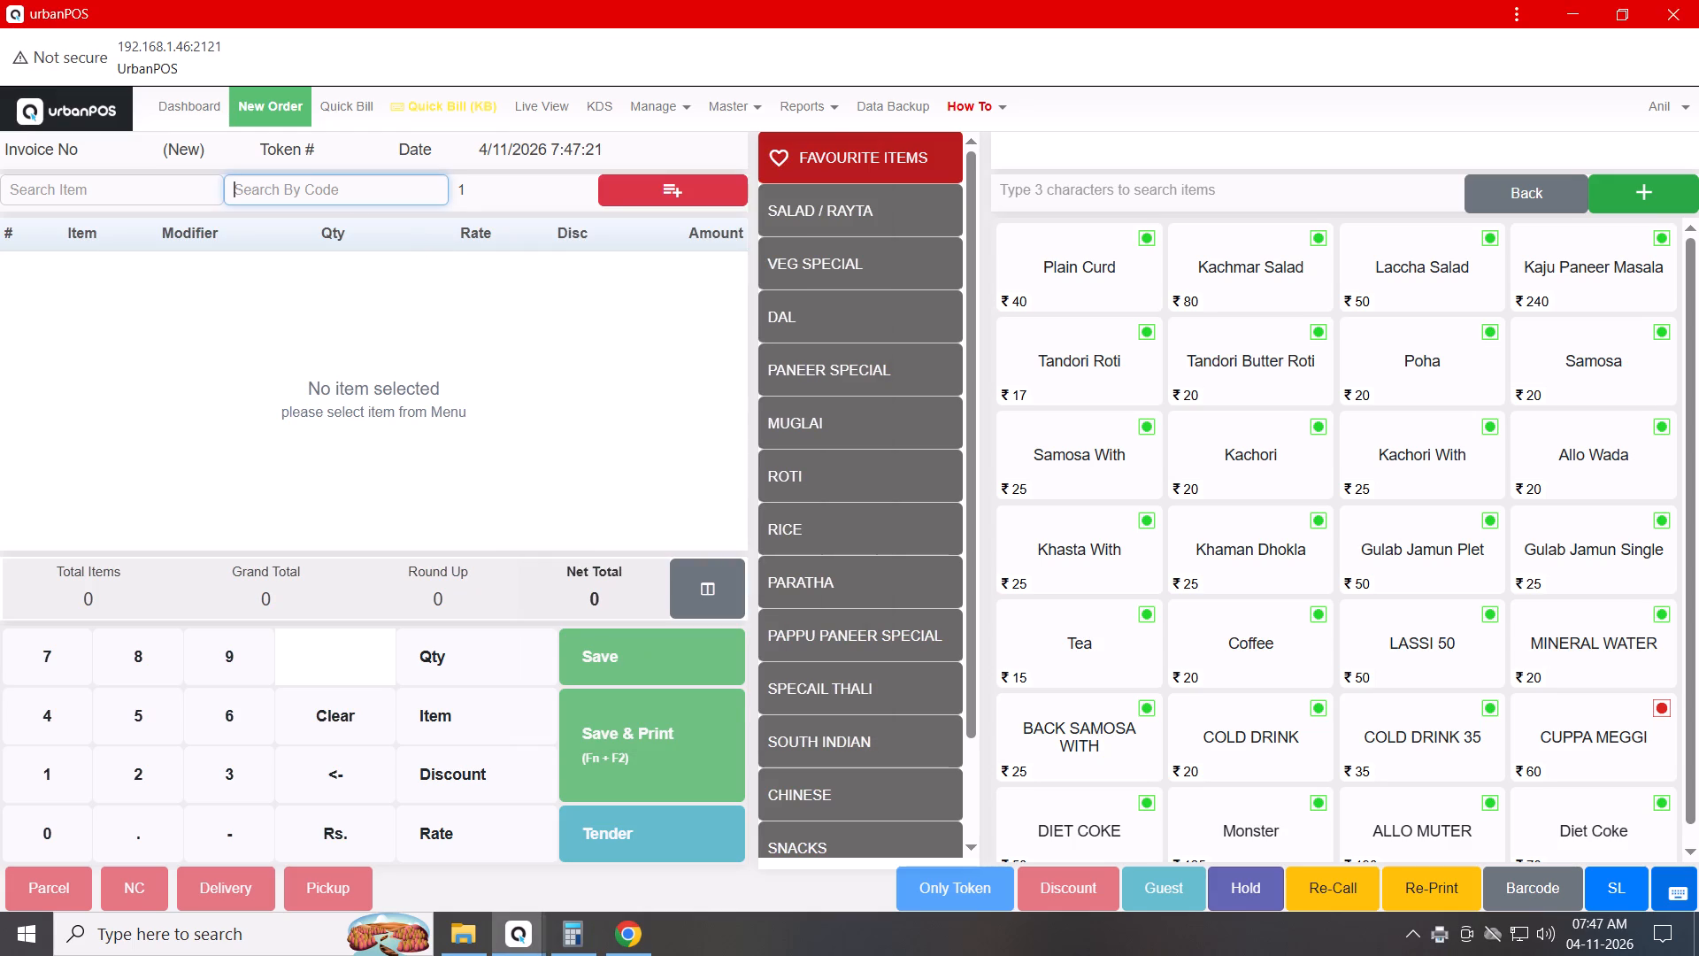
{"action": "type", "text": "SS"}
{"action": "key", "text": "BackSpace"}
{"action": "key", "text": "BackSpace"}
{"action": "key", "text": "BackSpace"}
Search items by name for SS, add one Milk 1 Glass to the quick bill, and save and print it.
{"action": "left_click", "coordinate": [57, 197]}
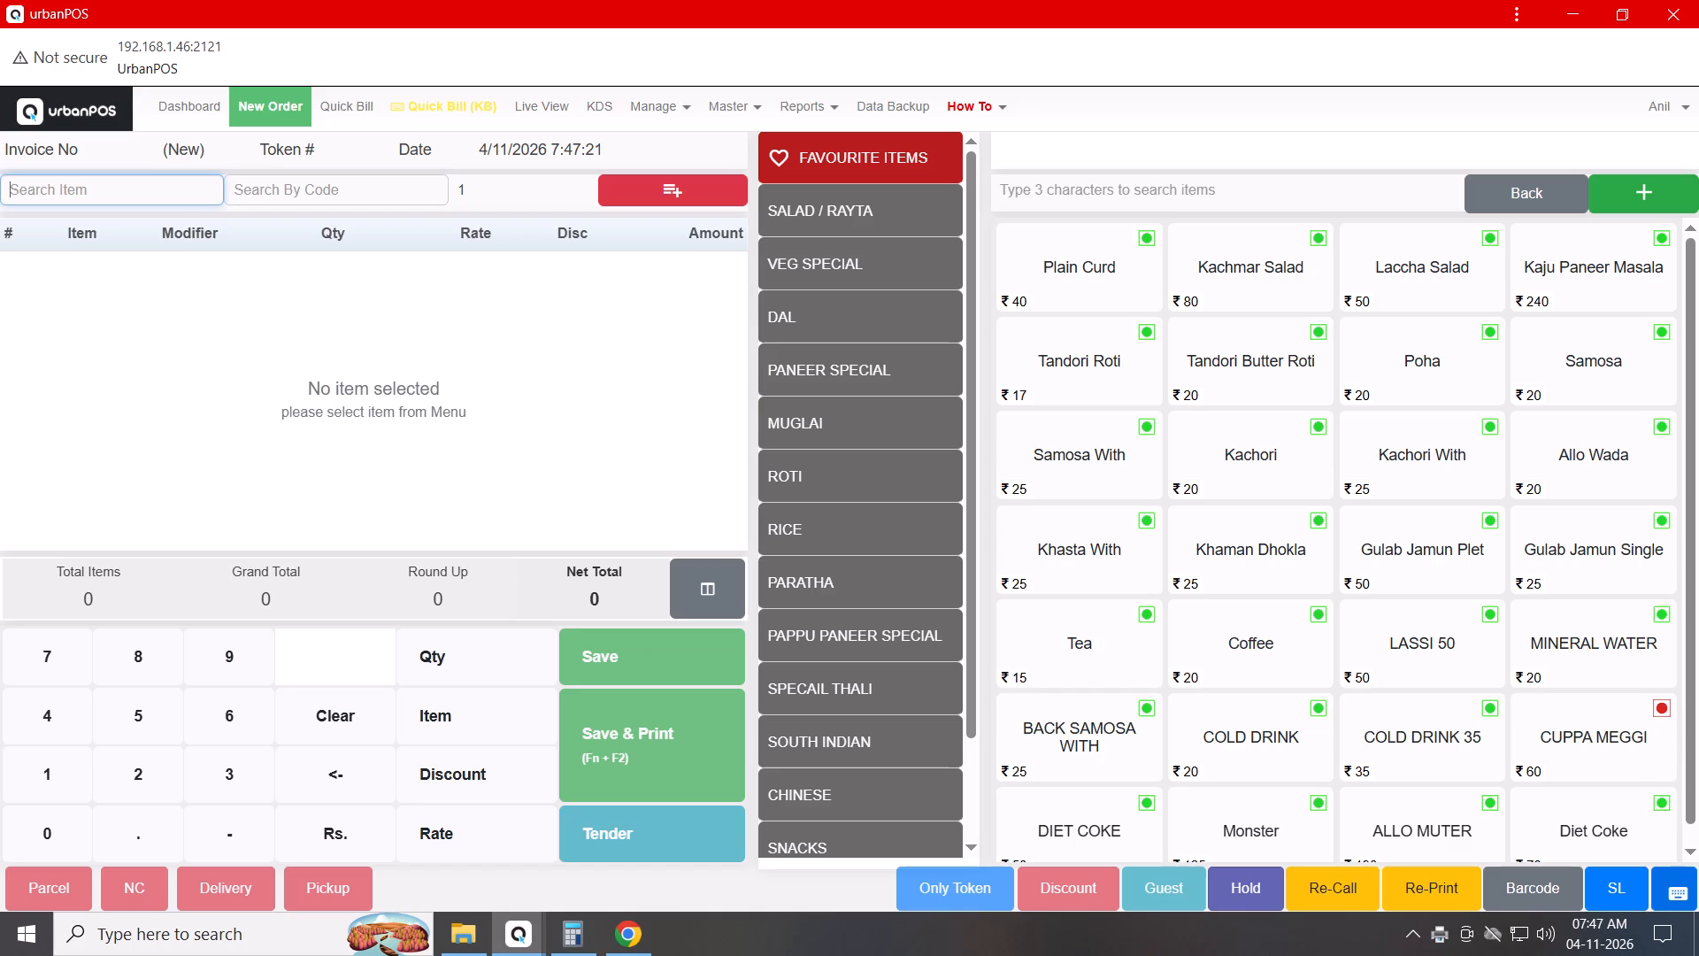
{"action": "type", "text": "SS"}
{"action": "key", "text": "Up"}
{"action": "key", "text": "Up"}
{"action": "key", "text": "Up"}
{"action": "key", "text": "Return"}
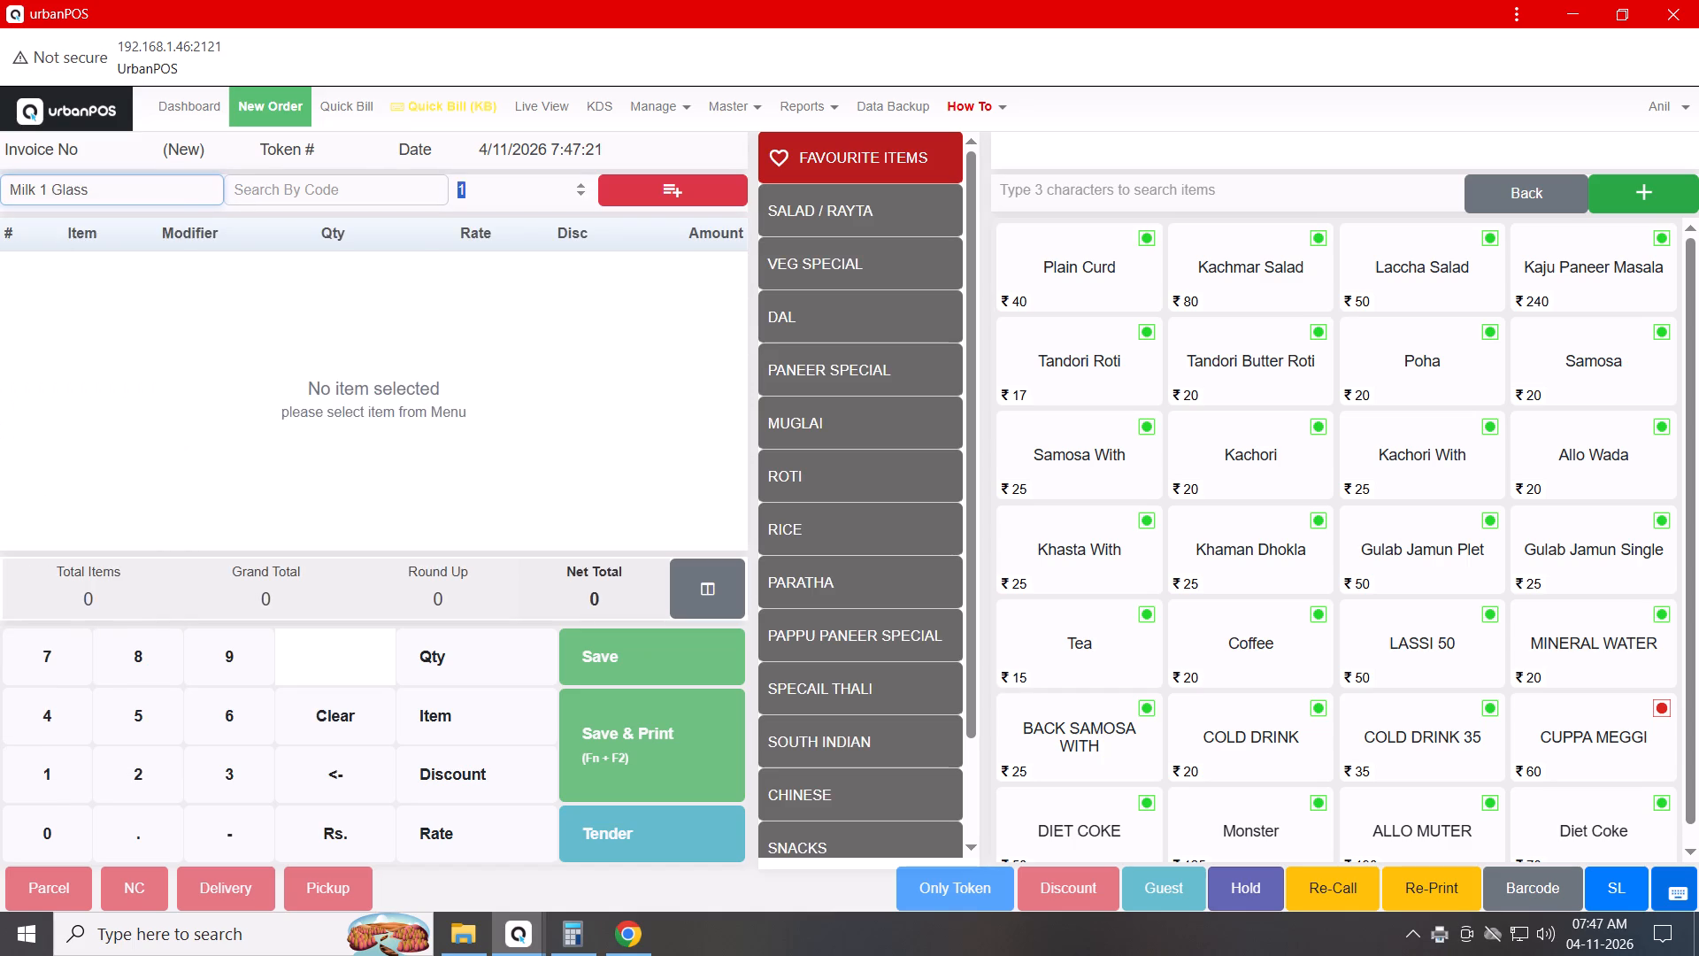
{"action": "key", "text": "Return"}
{"action": "key", "text": "F2"}
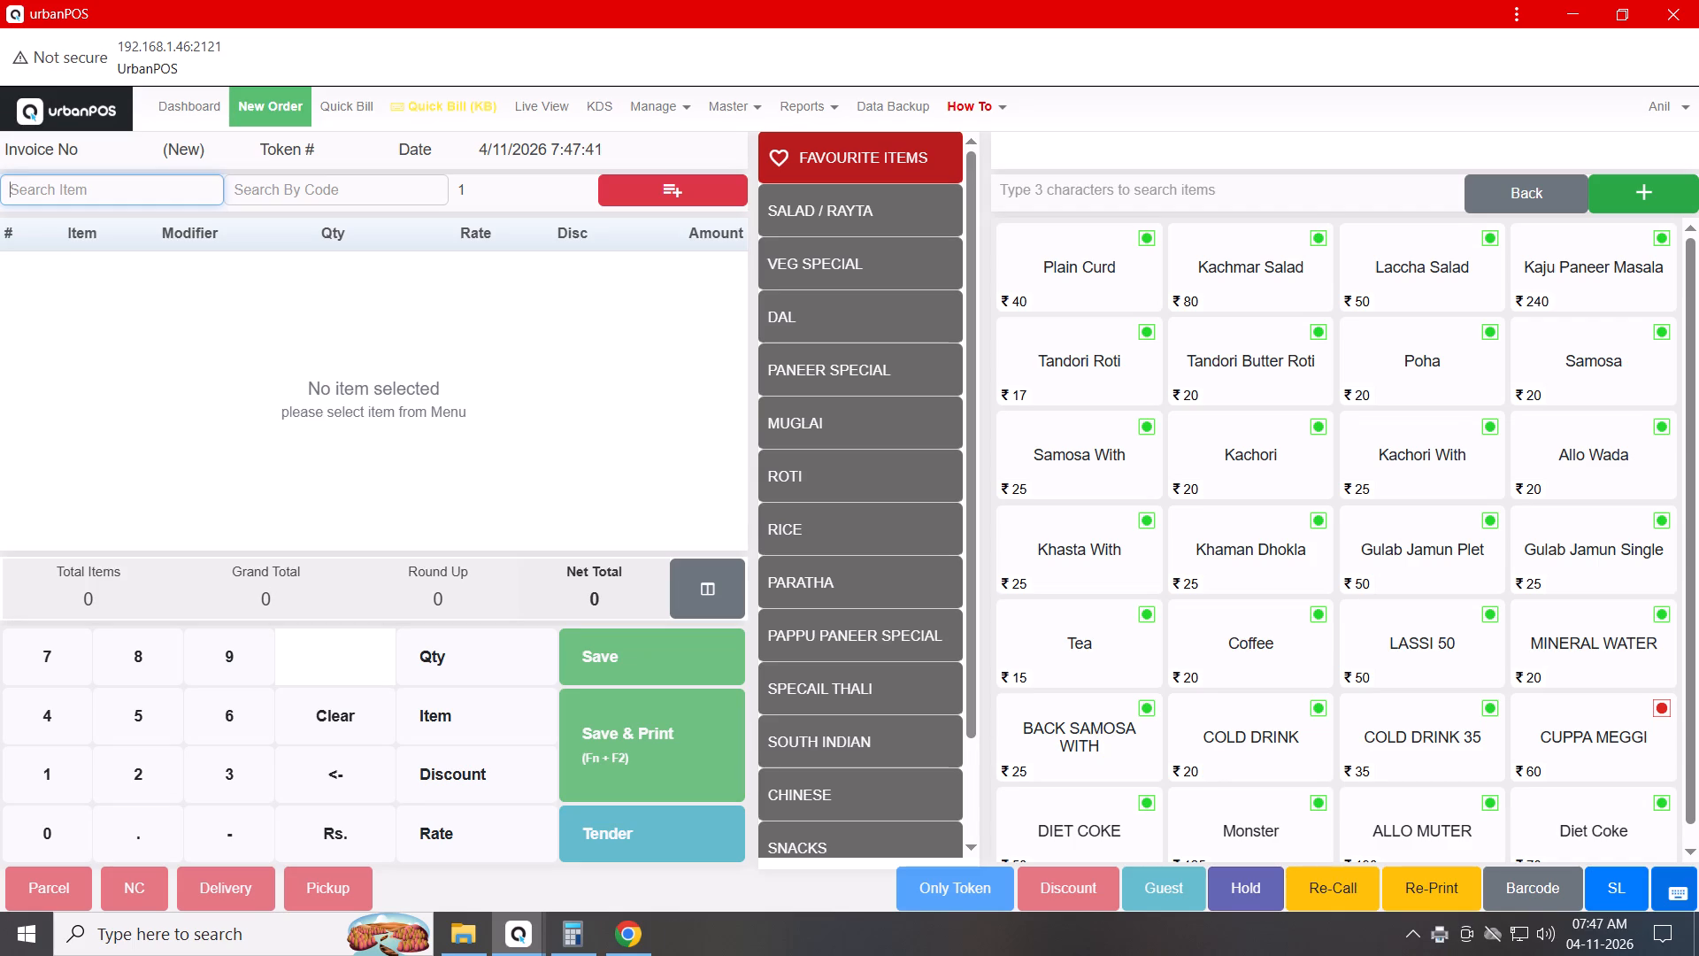
Bill 3 Tea using item code 1, and save and print the invoice.
{"action": "left_click", "coordinate": [332, 201]}
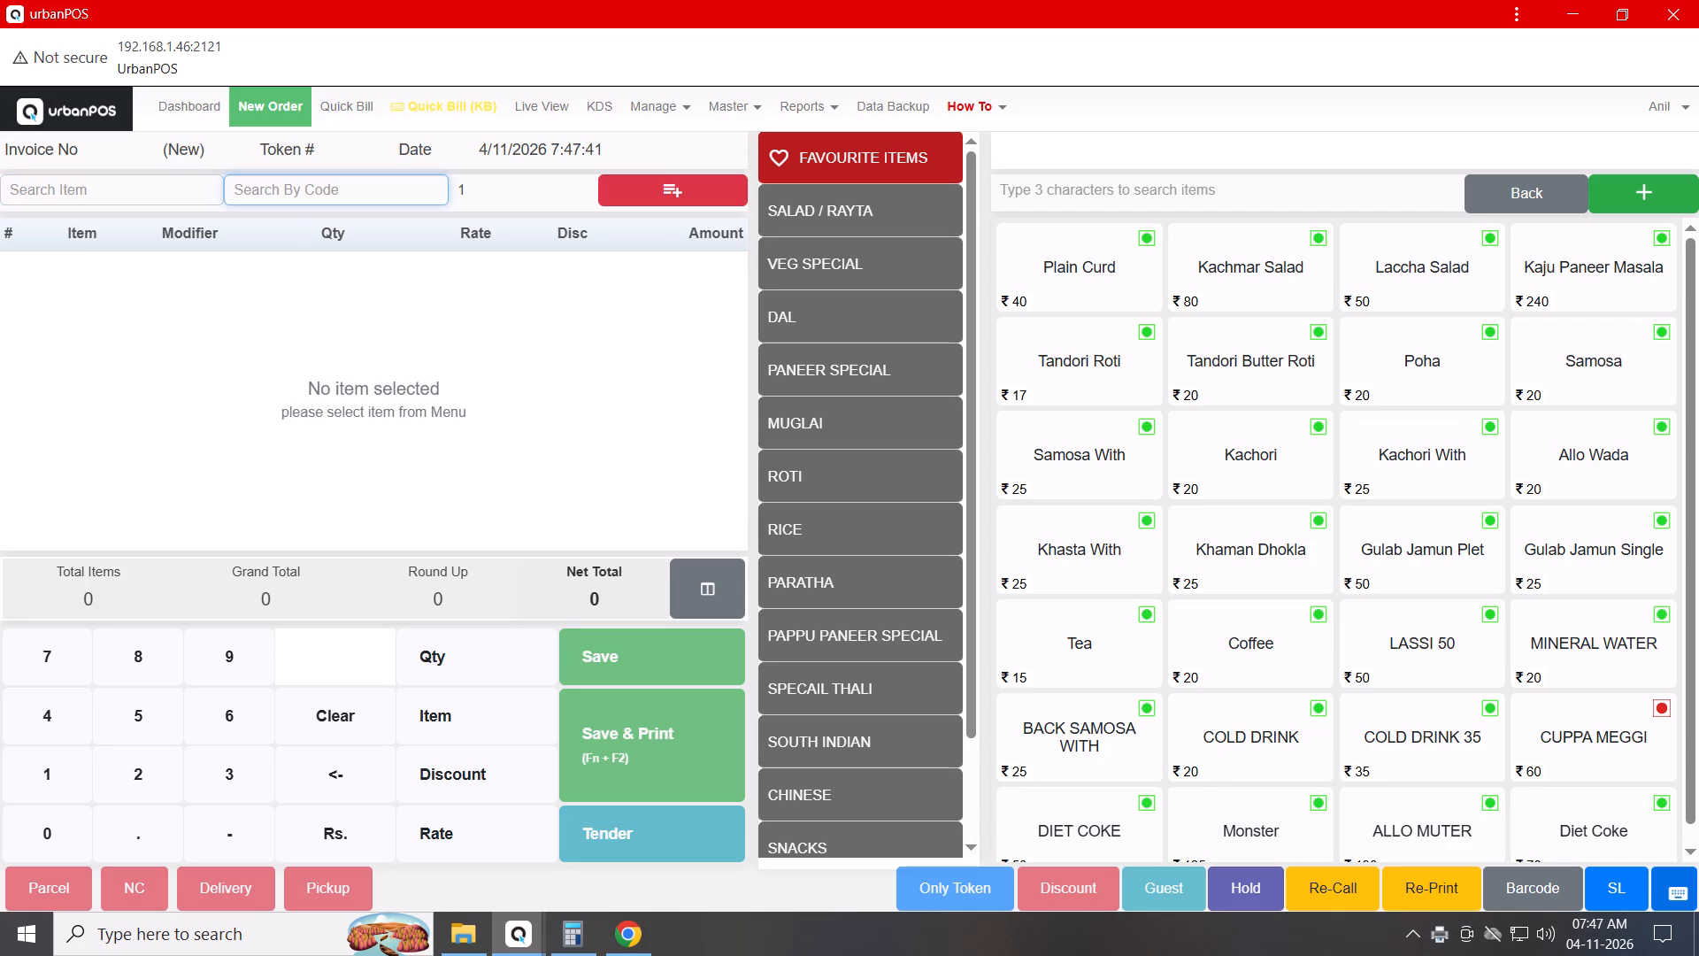
{"action": "key", "text": "1"}
{"action": "key", "text": "Return"}
{"action": "key", "text": "3"}
{"action": "key", "text": "Return"}
{"action": "key", "text": "F2"}
Bill one Poha (code 02), one Samosa (code 03) and one Allo Wada together, and save and print the invoice.
{"action": "type", "text": "02"}
{"action": "key", "text": "Return"}
{"action": "key", "text": "Return"}
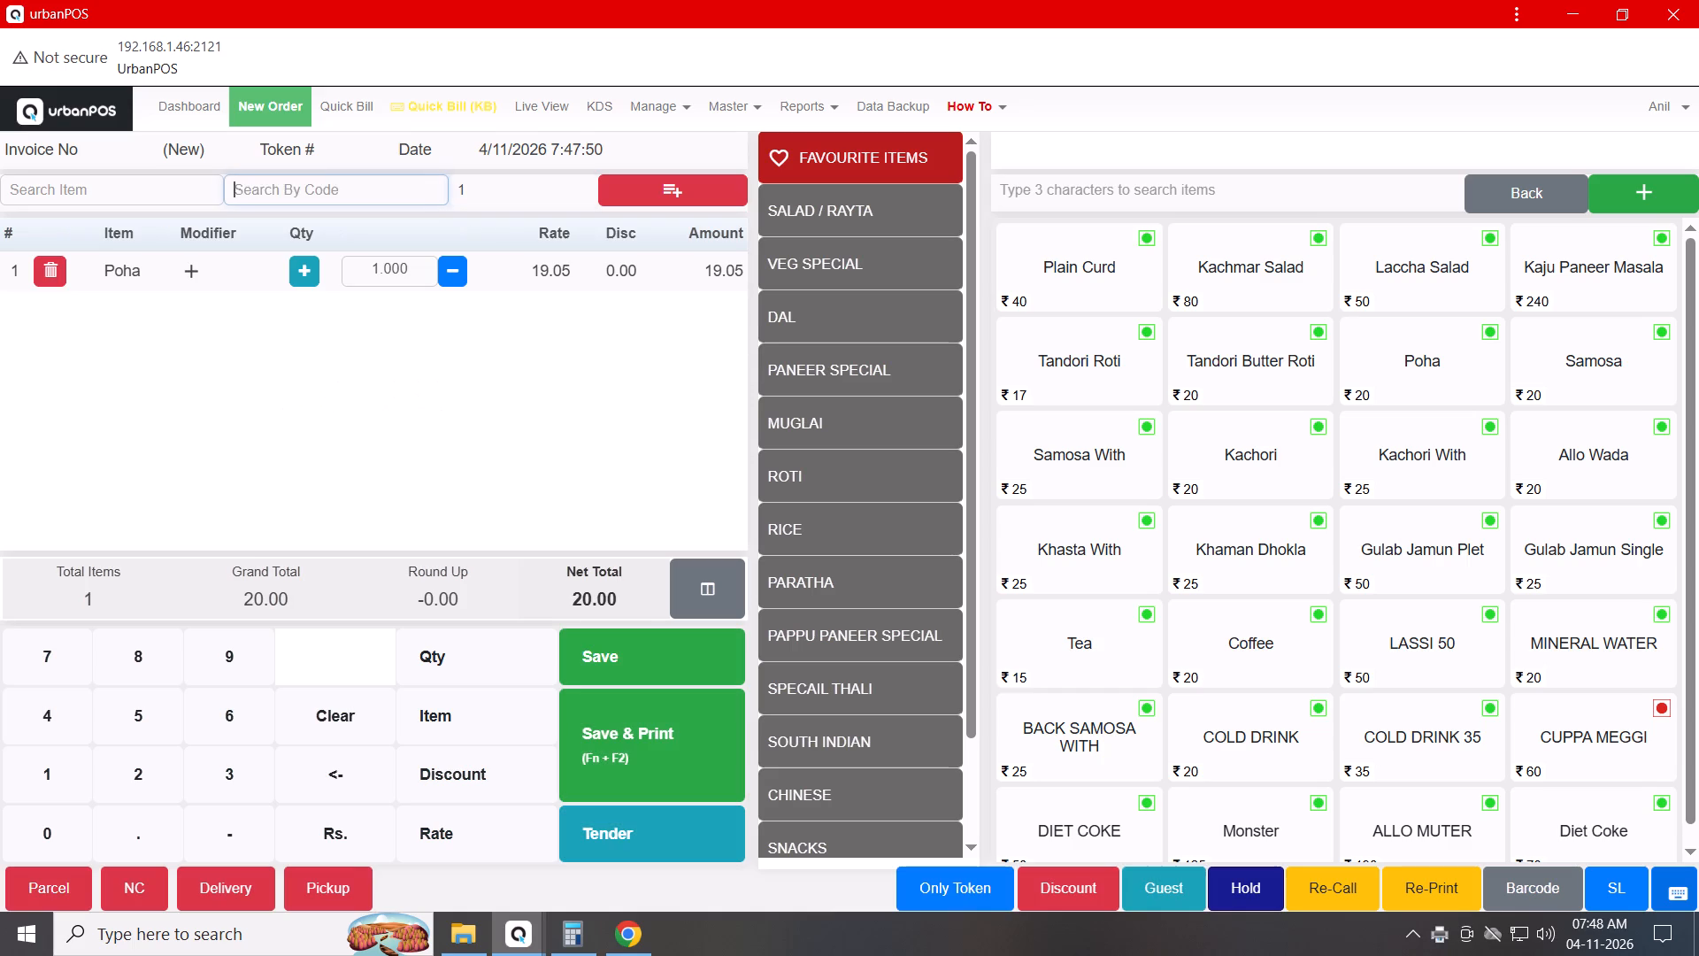
{"action": "type", "text": "03"}
{"action": "key", "text": "Return"}
{"action": "key", "text": "Return"}
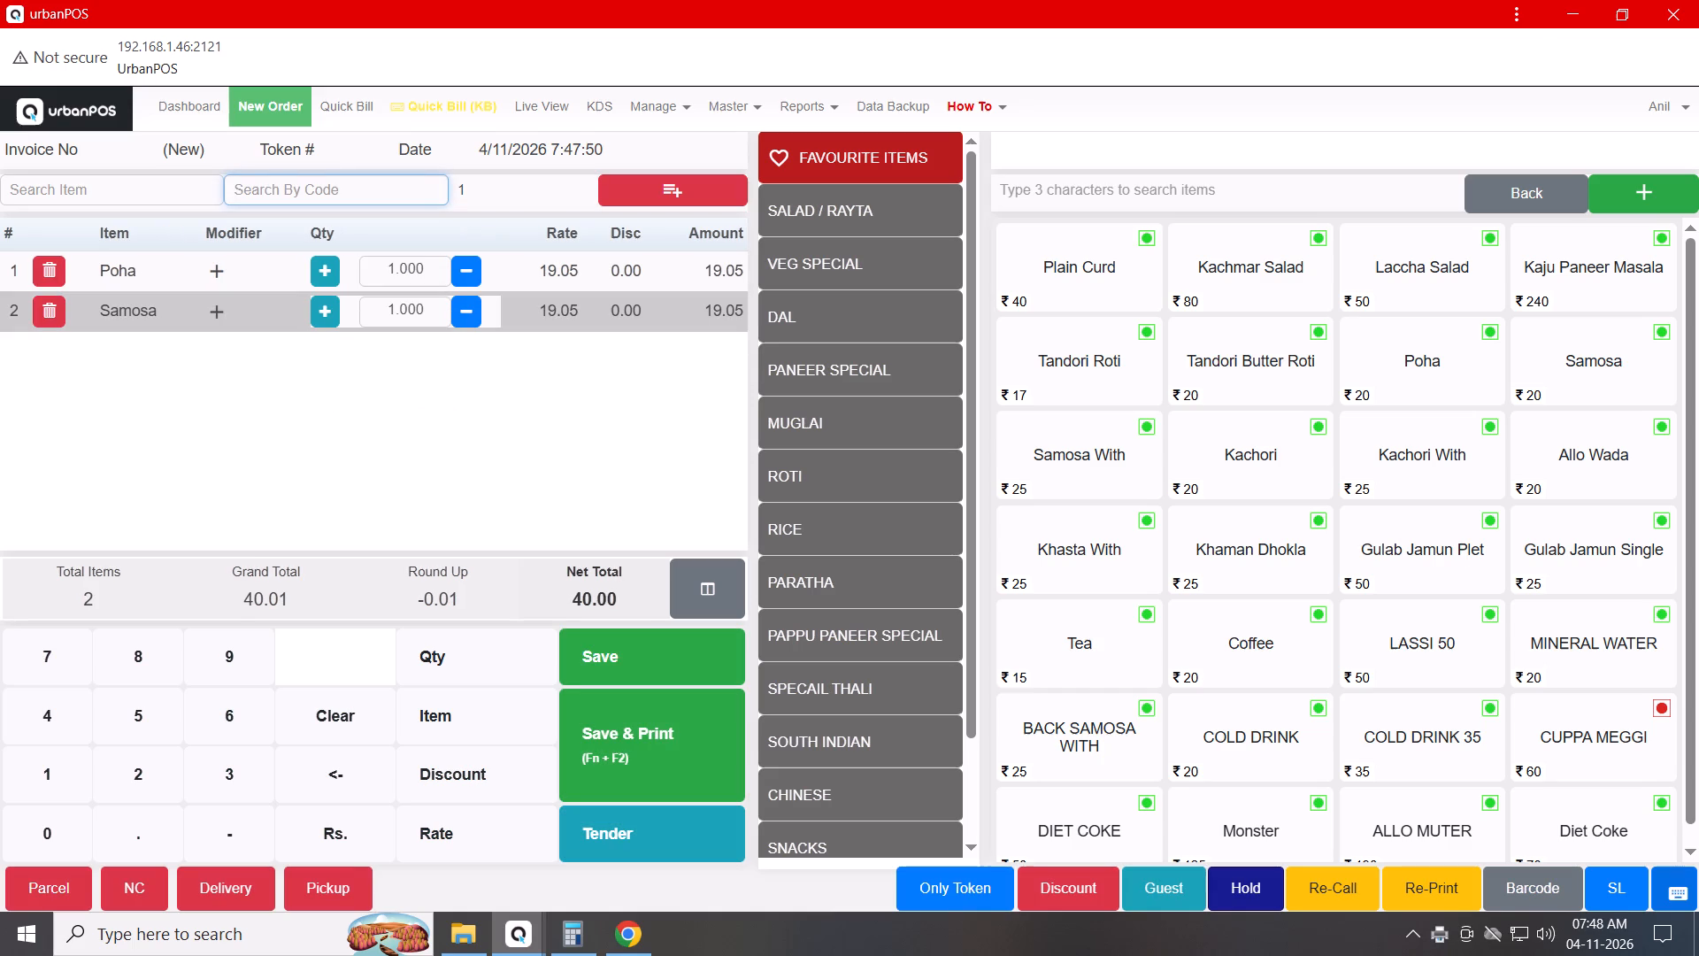
{"action": "left_click", "coordinate": [1546, 454]}
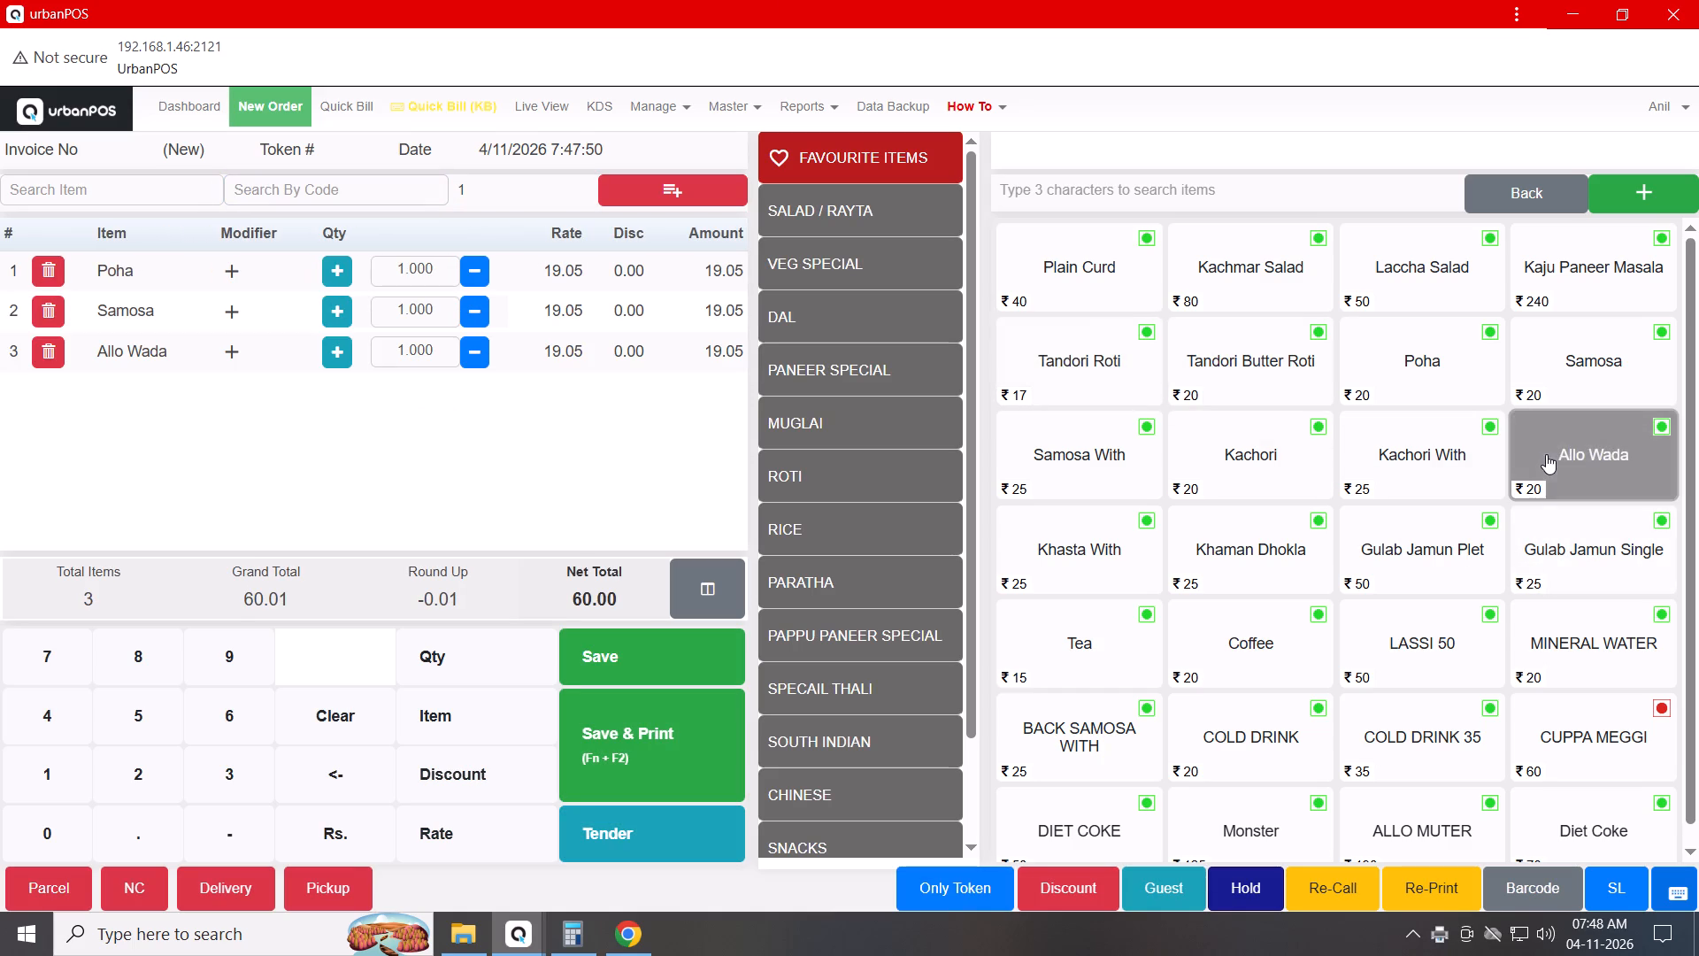
{"action": "left_click", "coordinate": [272, 193]}
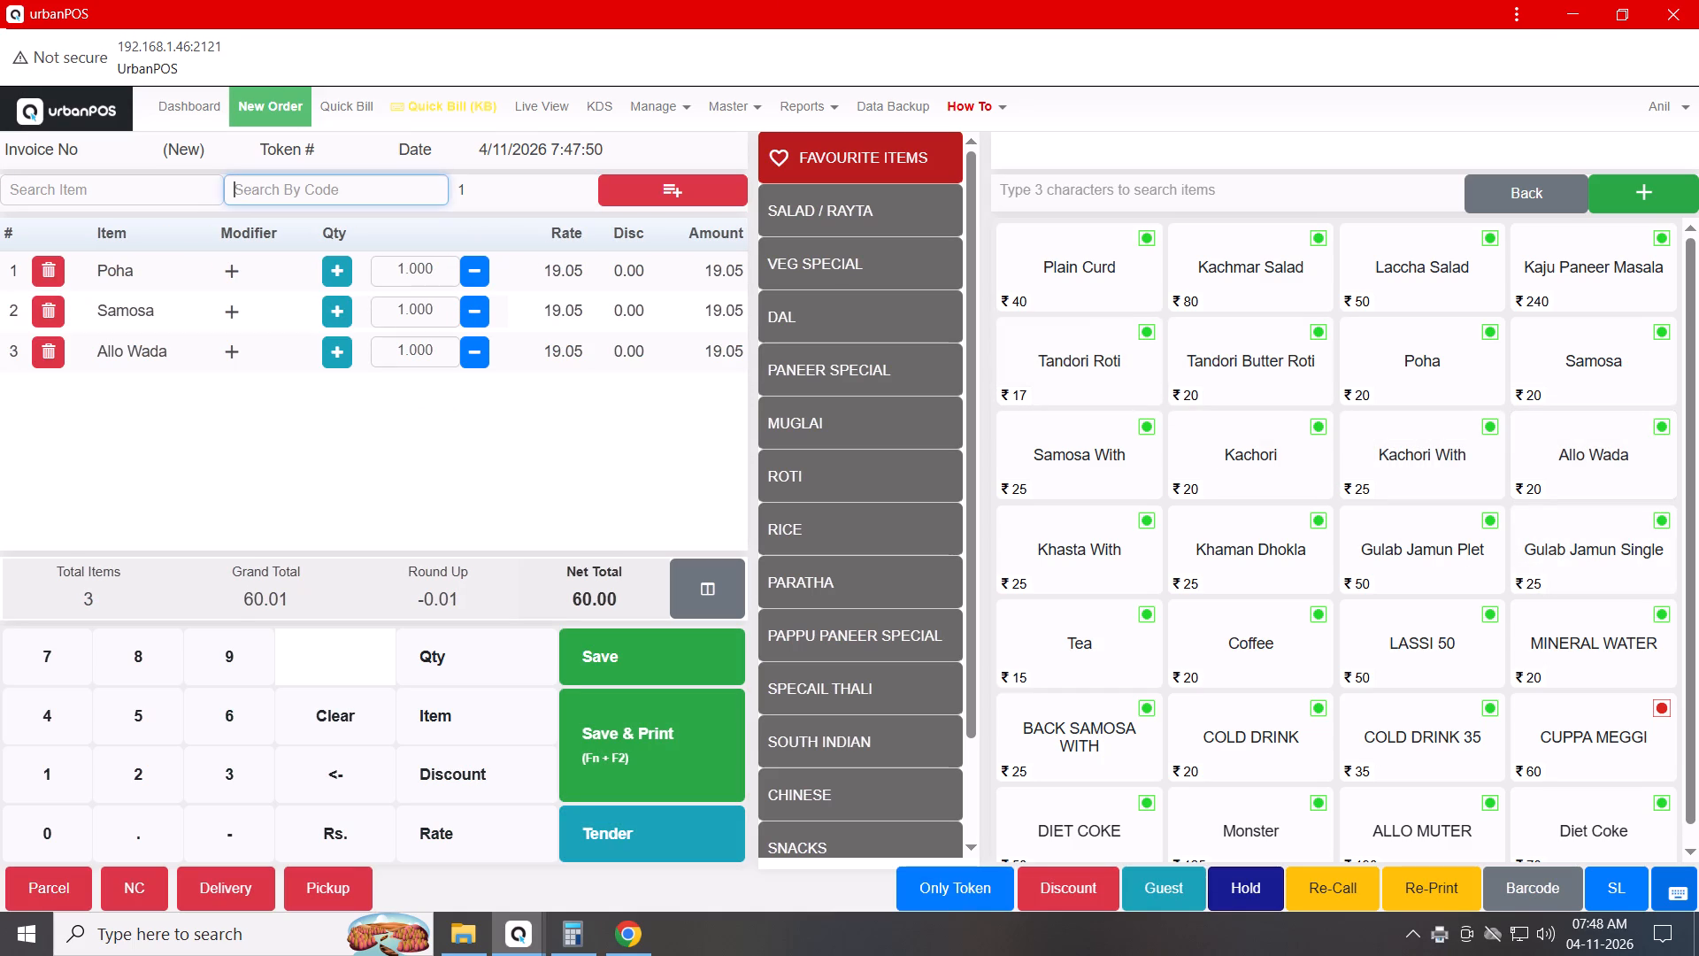
{"action": "key", "text": "F2"}
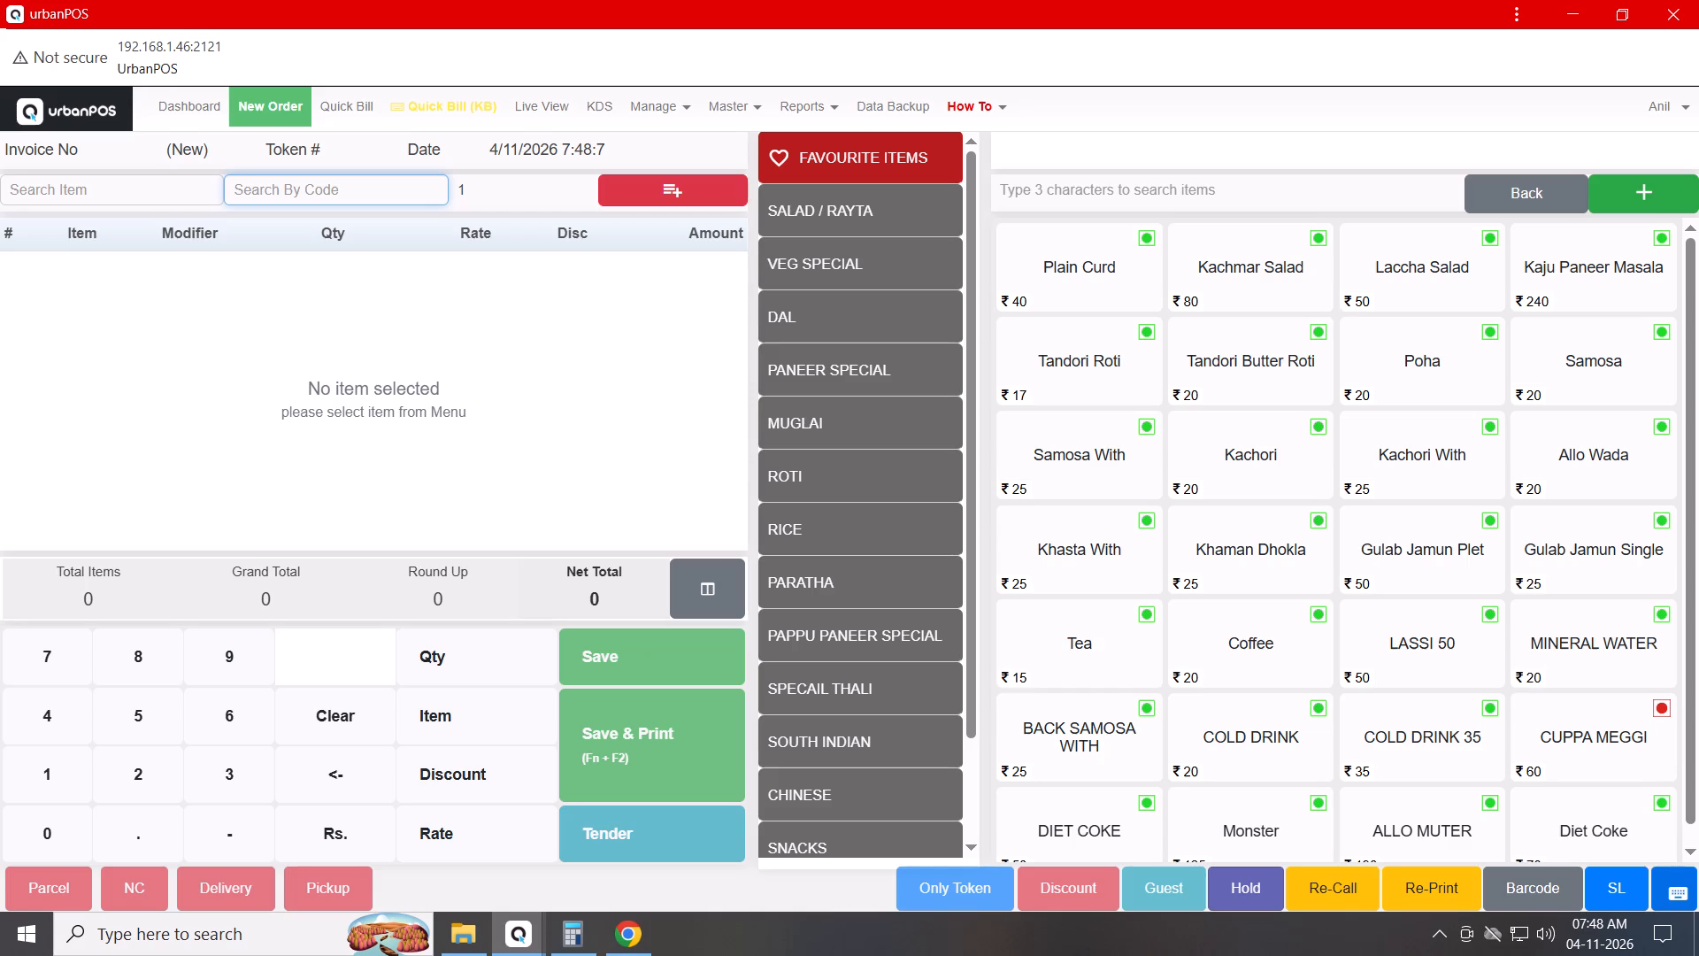
Bill a single Tea using item code 1, and save and print the invoice.
{"action": "key", "text": "1"}
{"action": "key", "text": "Return"}
{"action": "key", "text": "Return"}
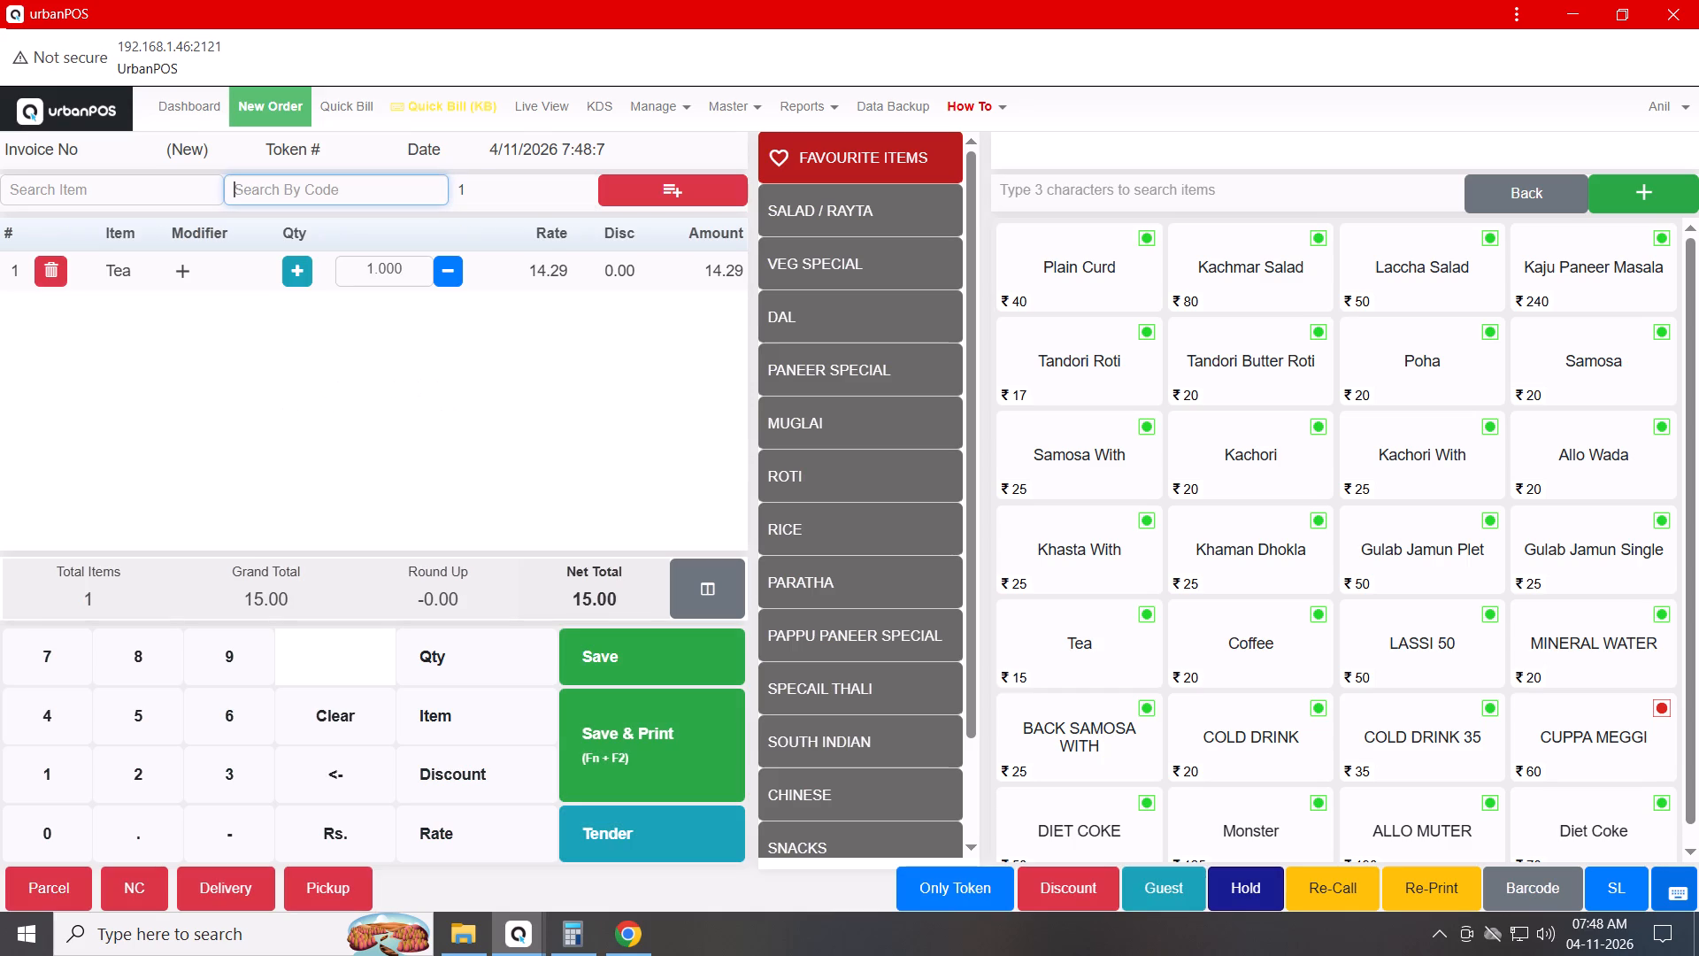
{"action": "key", "text": "F2"}
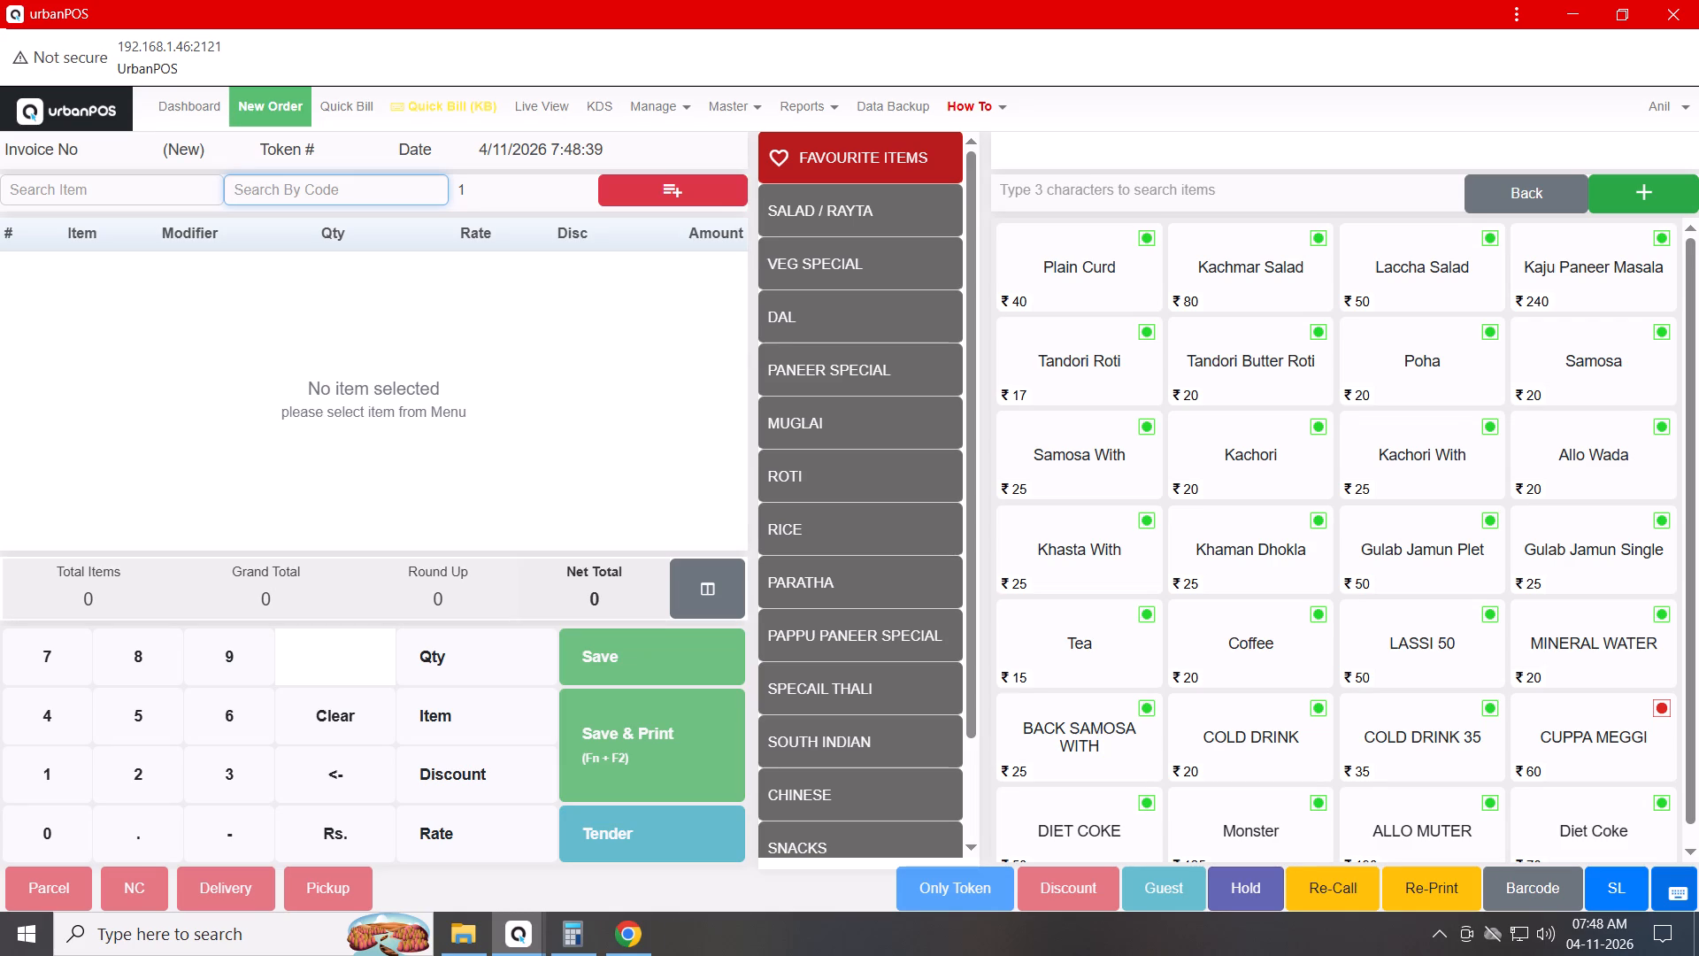
Create another bill for a single Tea using item code 1, and save and print it.
{"action": "key", "text": "1"}
{"action": "key", "text": "Return"}
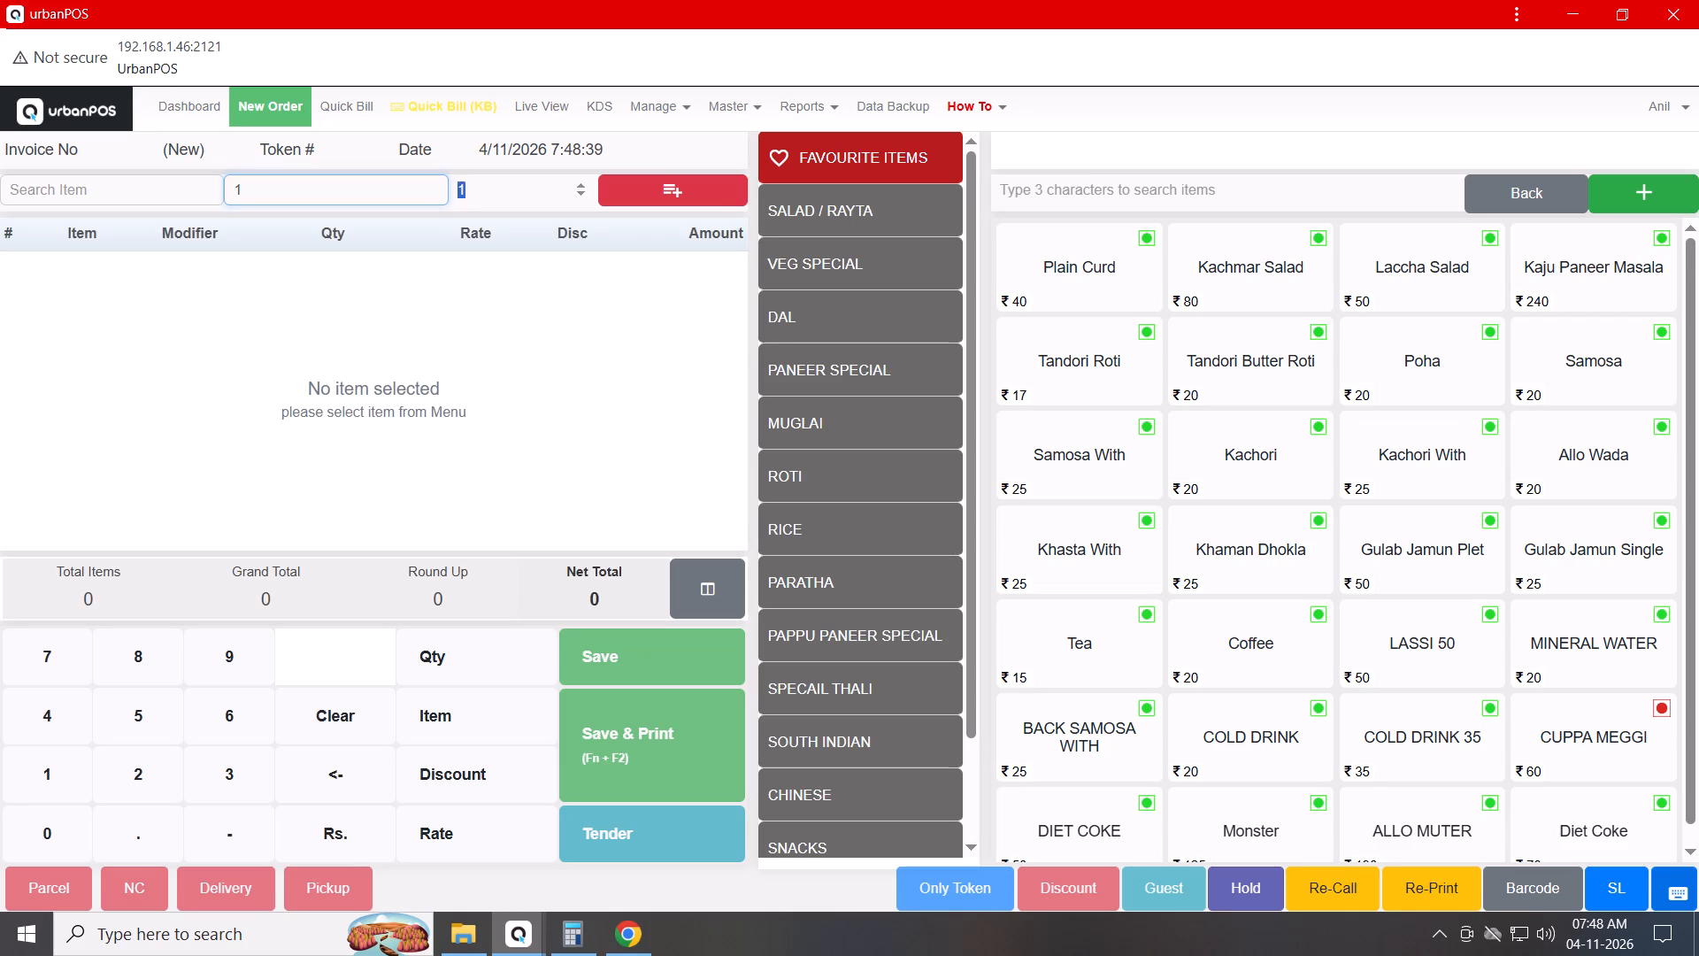
{"action": "key", "text": "Return"}
{"action": "key", "text": "F2"}
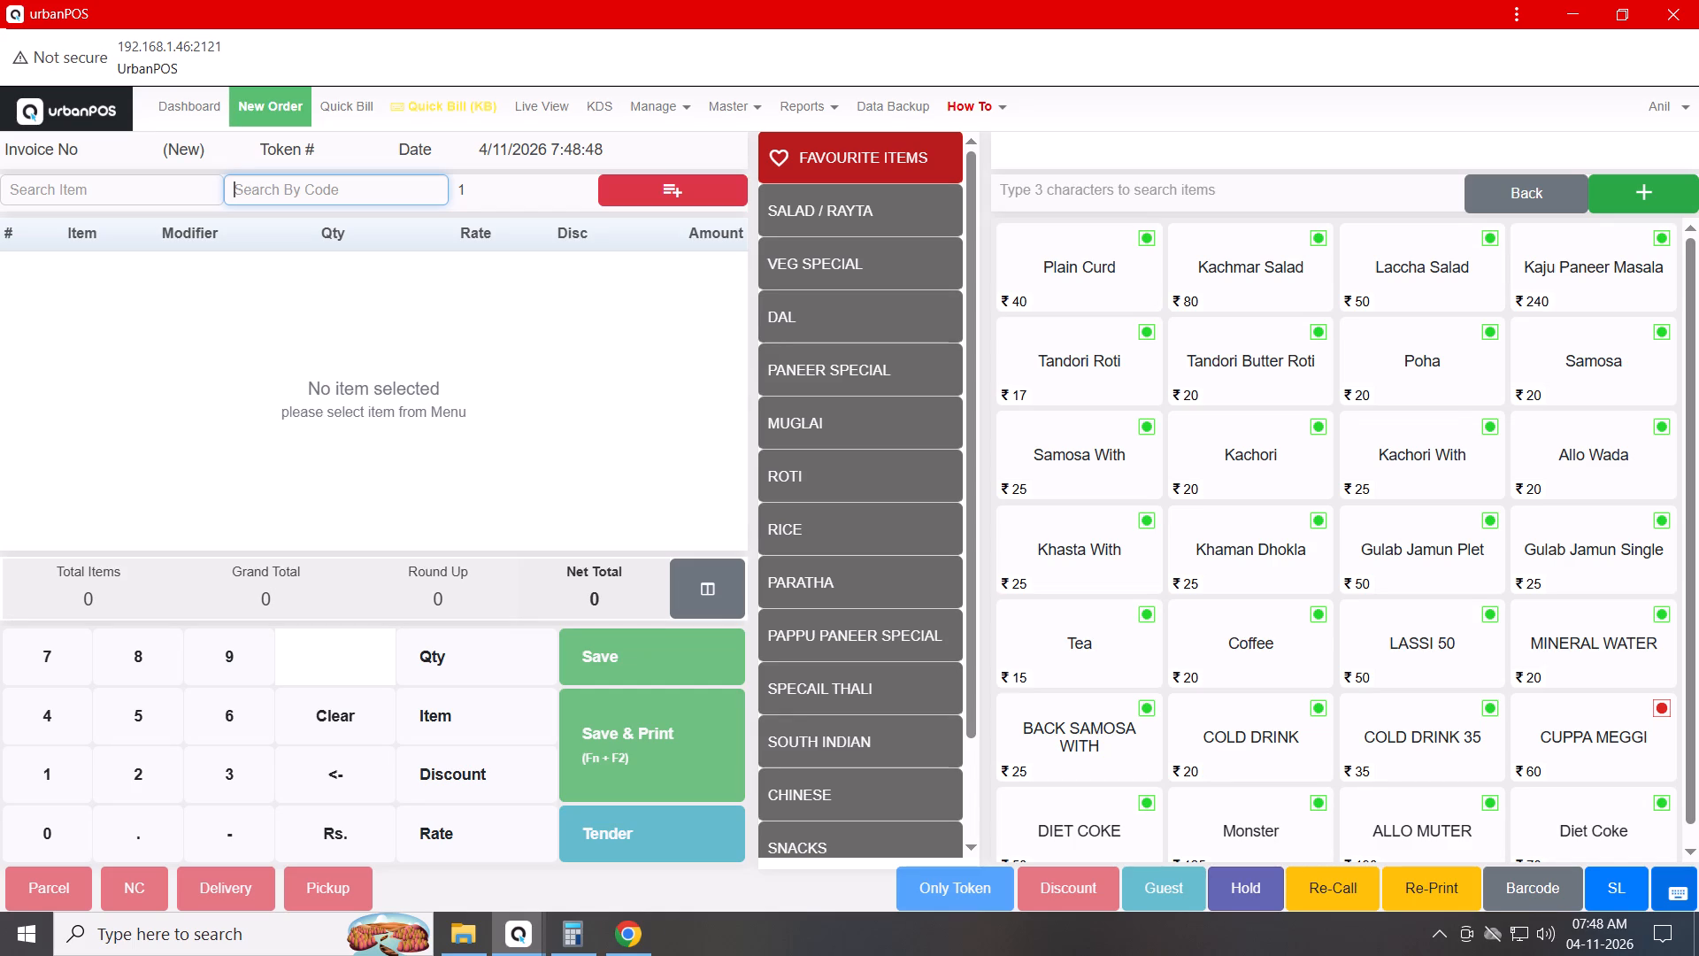
Bill a single Poha using item code 02, and save and print the invoice.
{"action": "type", "text": "02"}
{"action": "key", "text": "Return"}
{"action": "key", "text": "Return"}
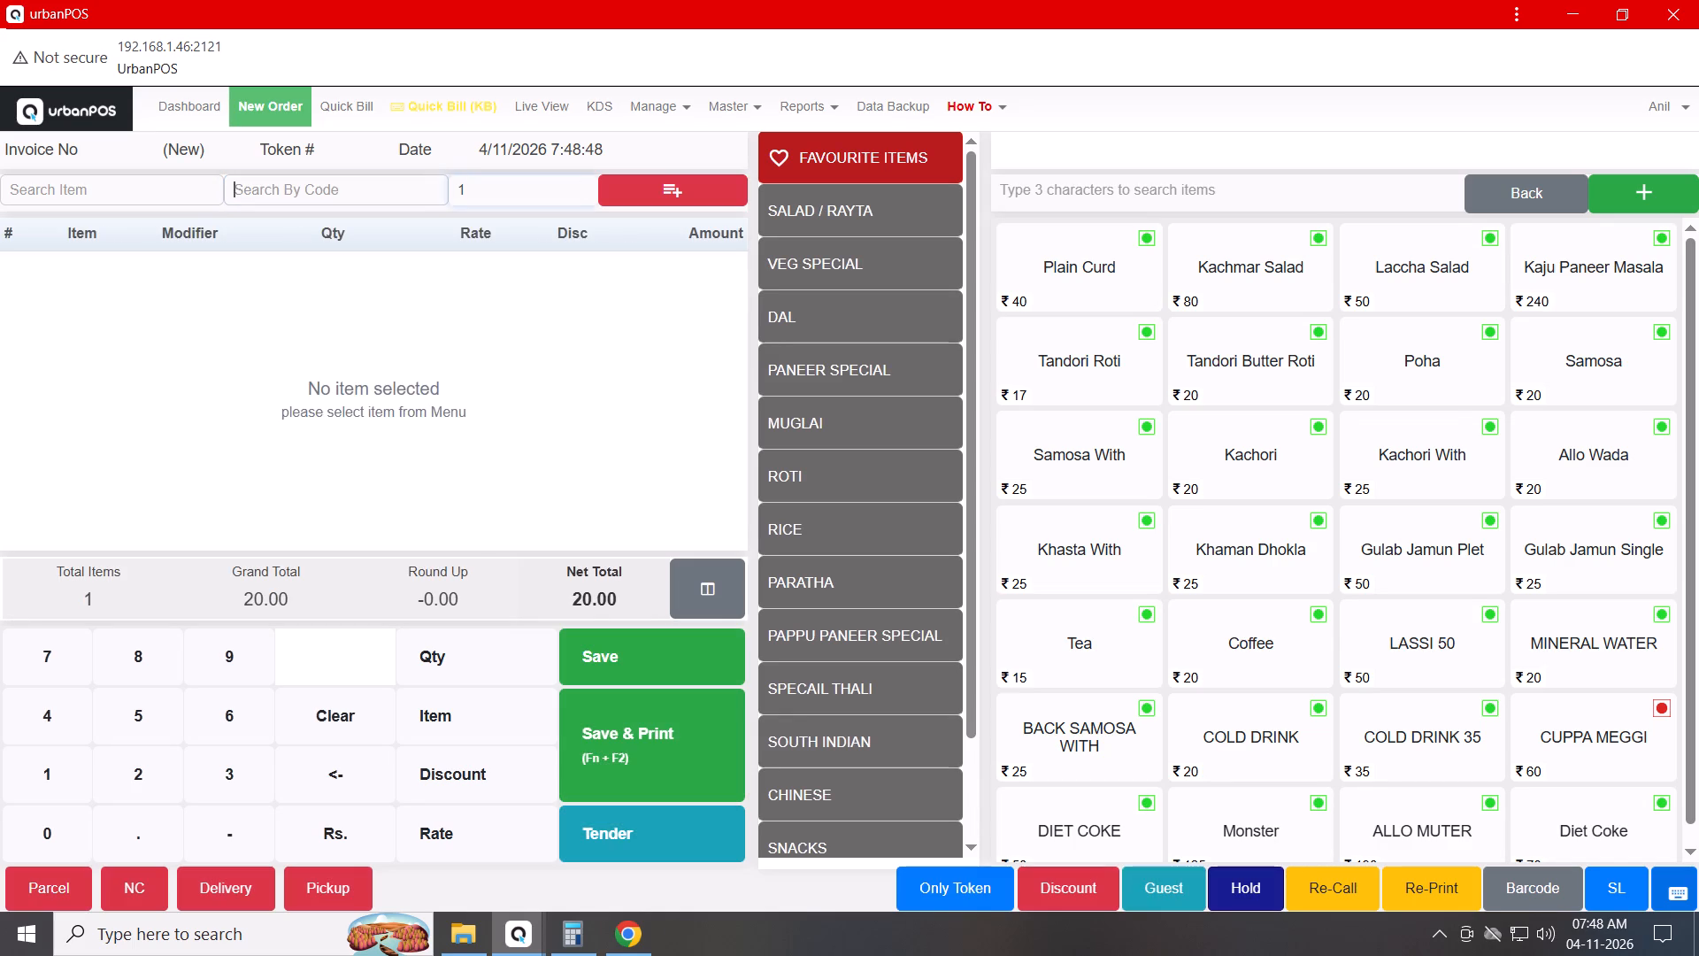
{"action": "key", "text": "F2"}
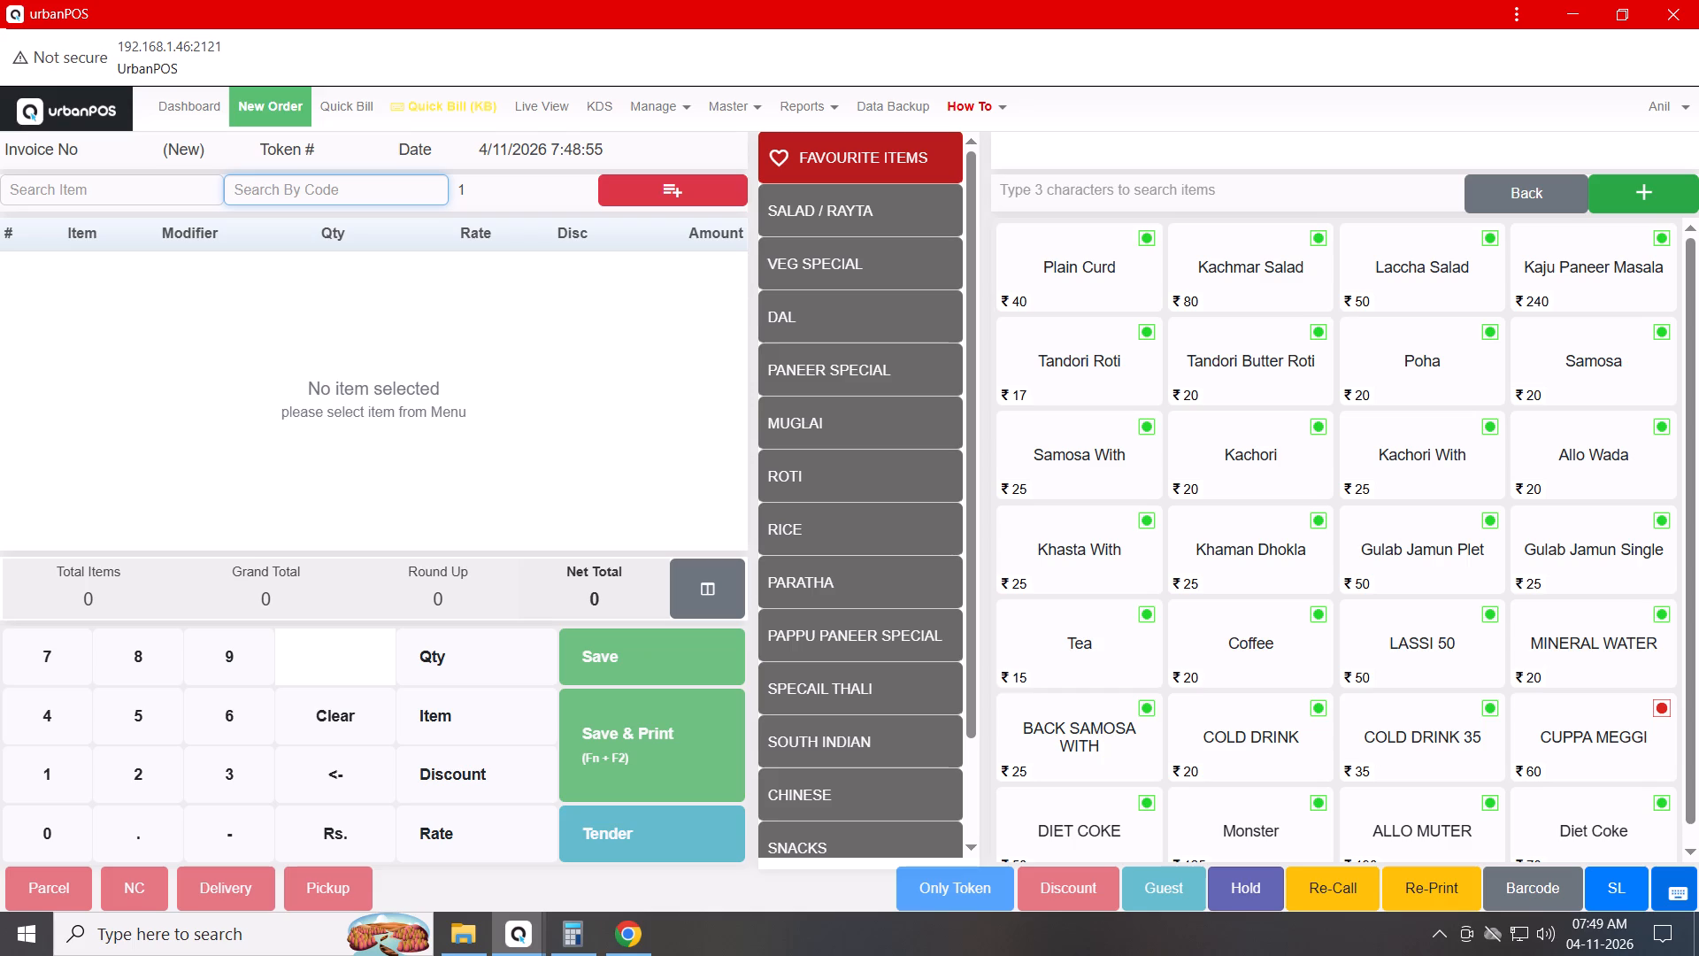
Bill a single Allo Wada from the favourite items, and save and print the invoice.
{"action": "left_click", "coordinate": [1657, 451]}
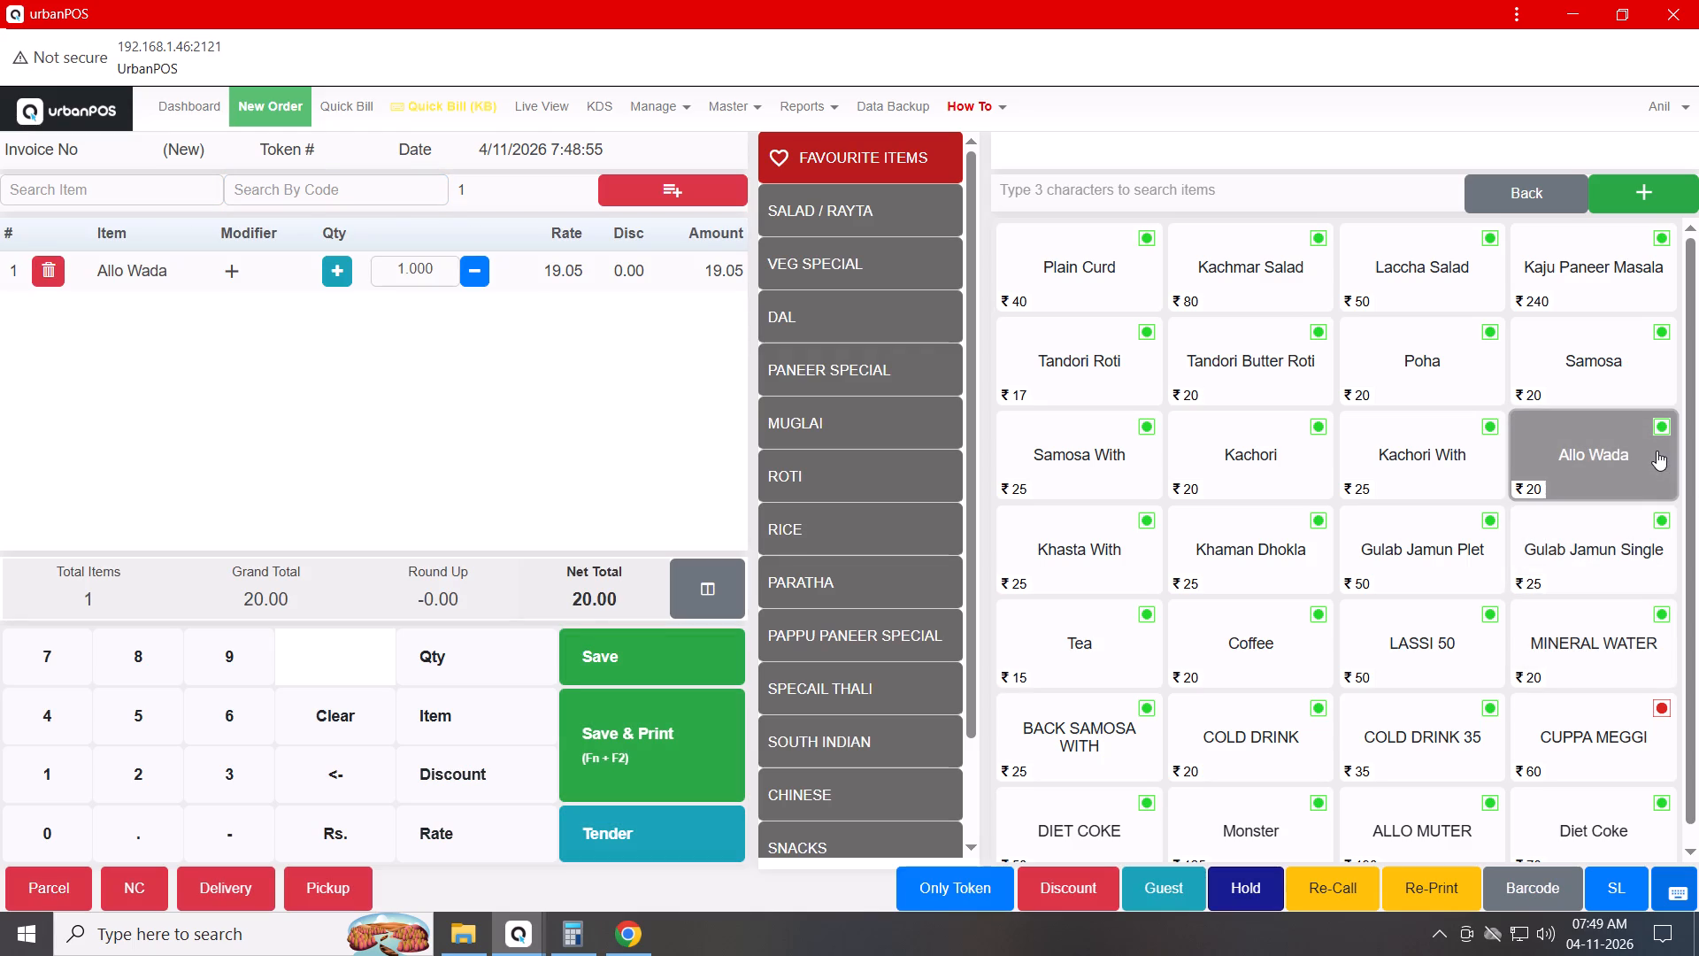
{"action": "key", "text": "F2"}
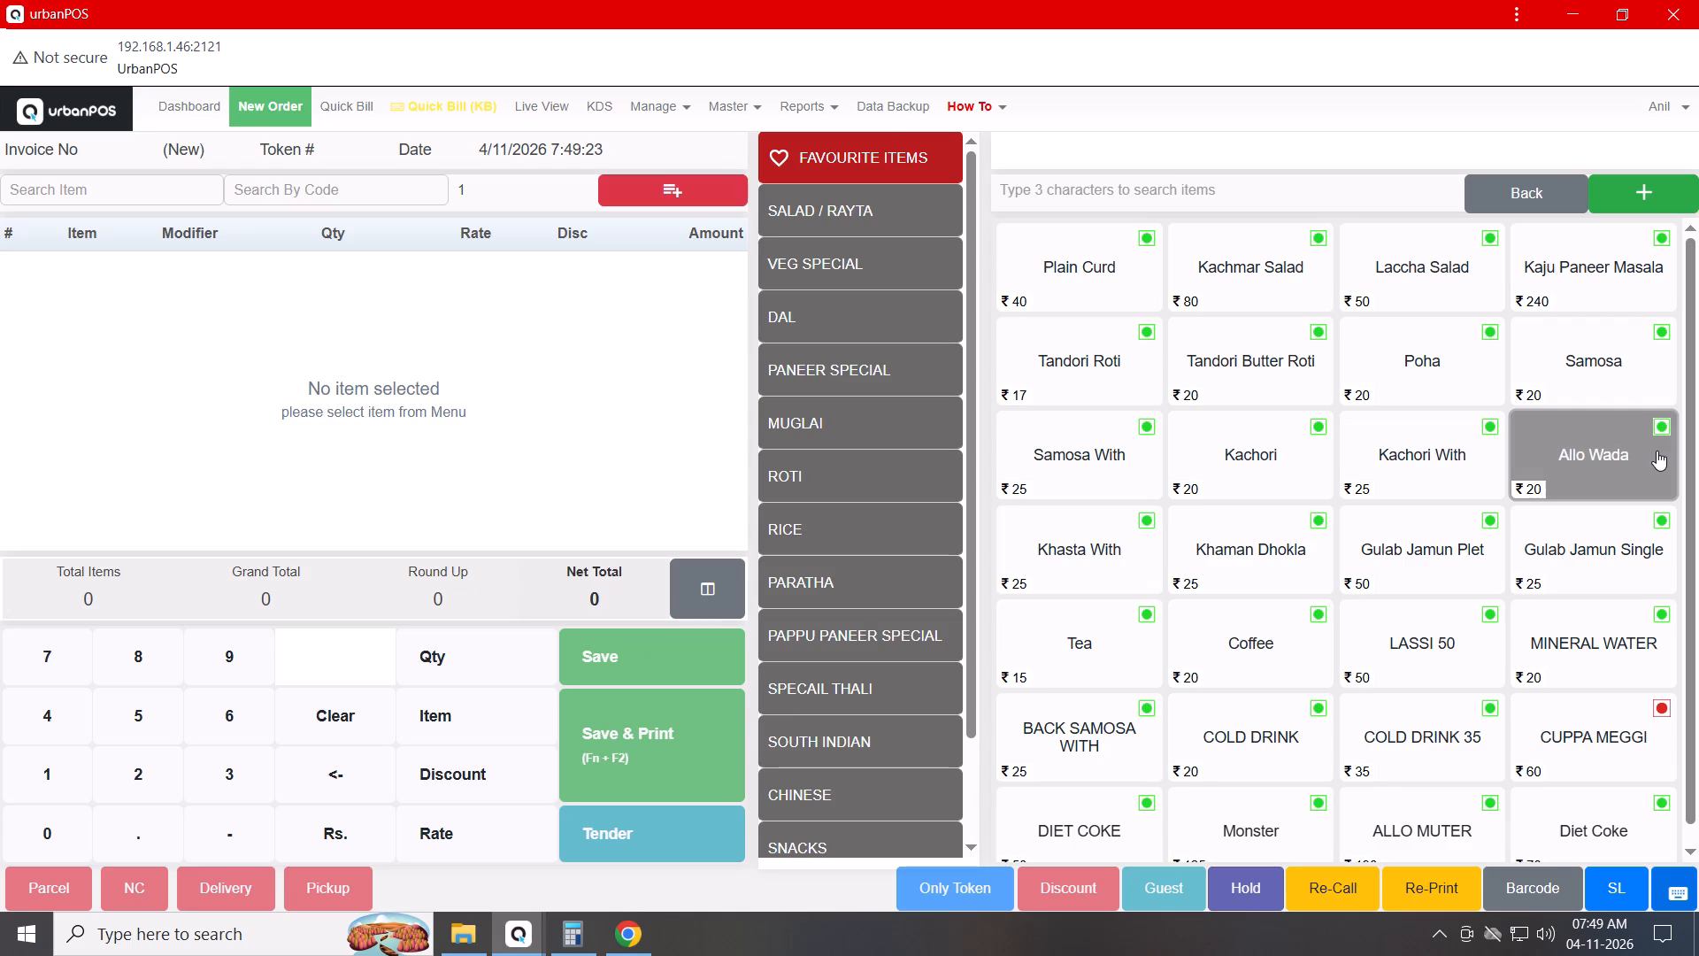
Bill 3 Tea on a new invoice using item code 1, and save and print it.
{"action": "key", "text": "1"}
{"action": "left_click", "coordinate": [368, 189]}
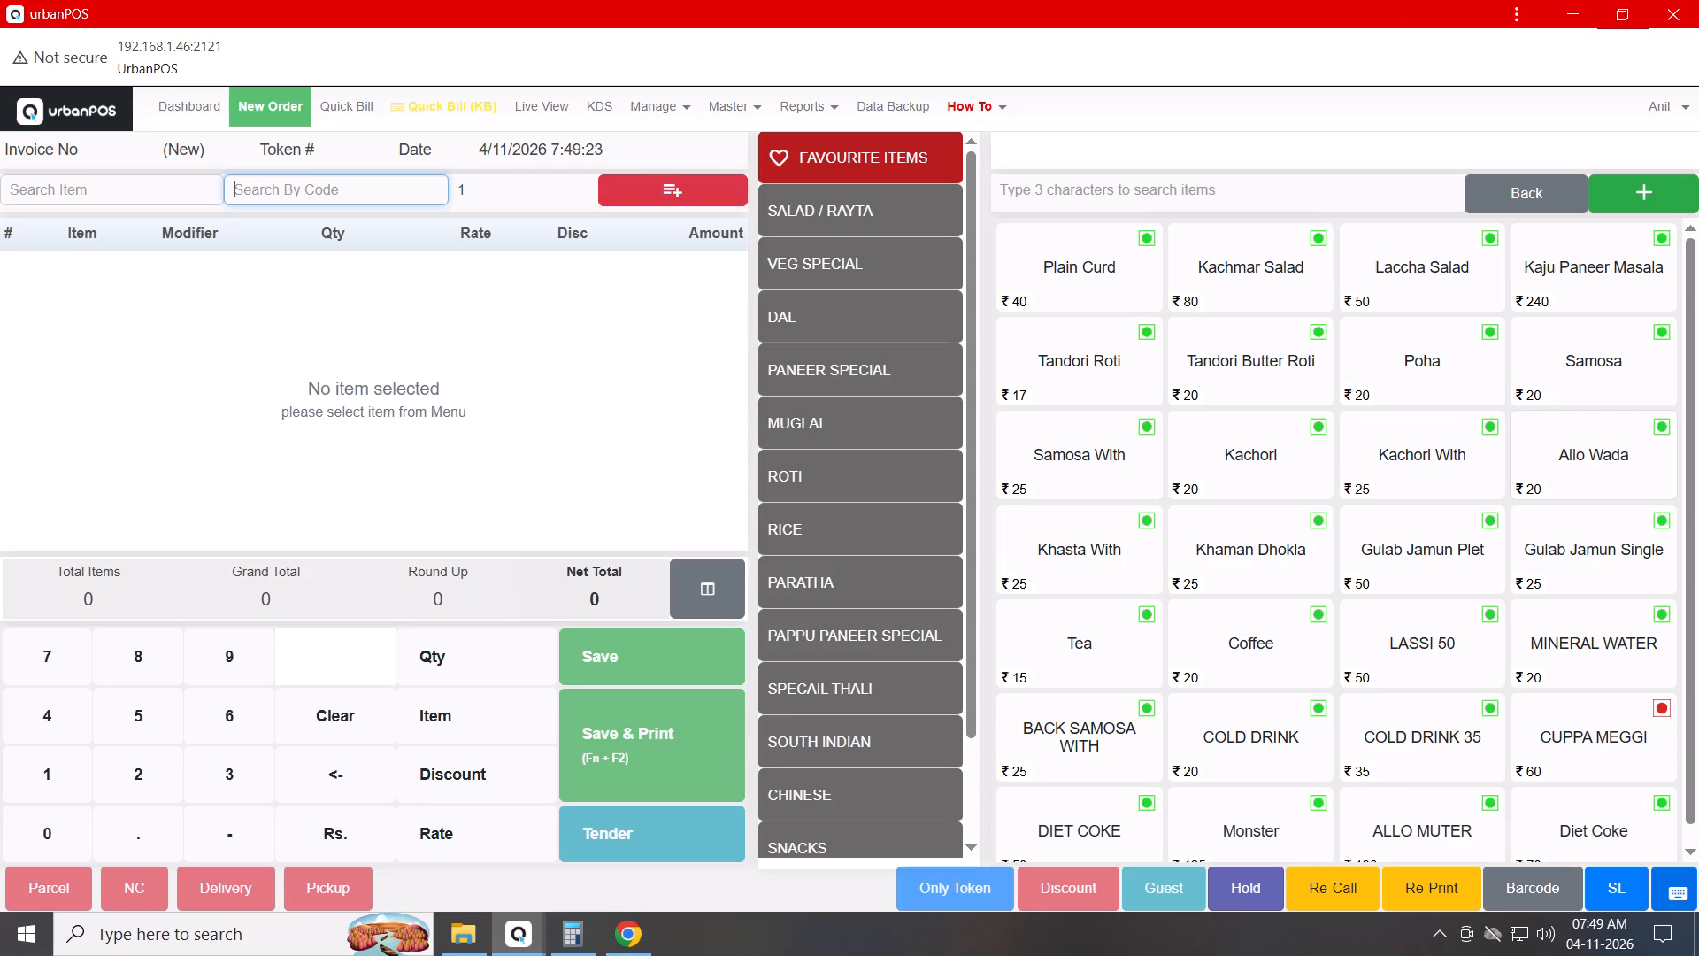
{"action": "key", "text": "1"}
{"action": "key", "text": "Return"}
{"action": "key", "text": "3"}
{"action": "key", "text": "Return"}
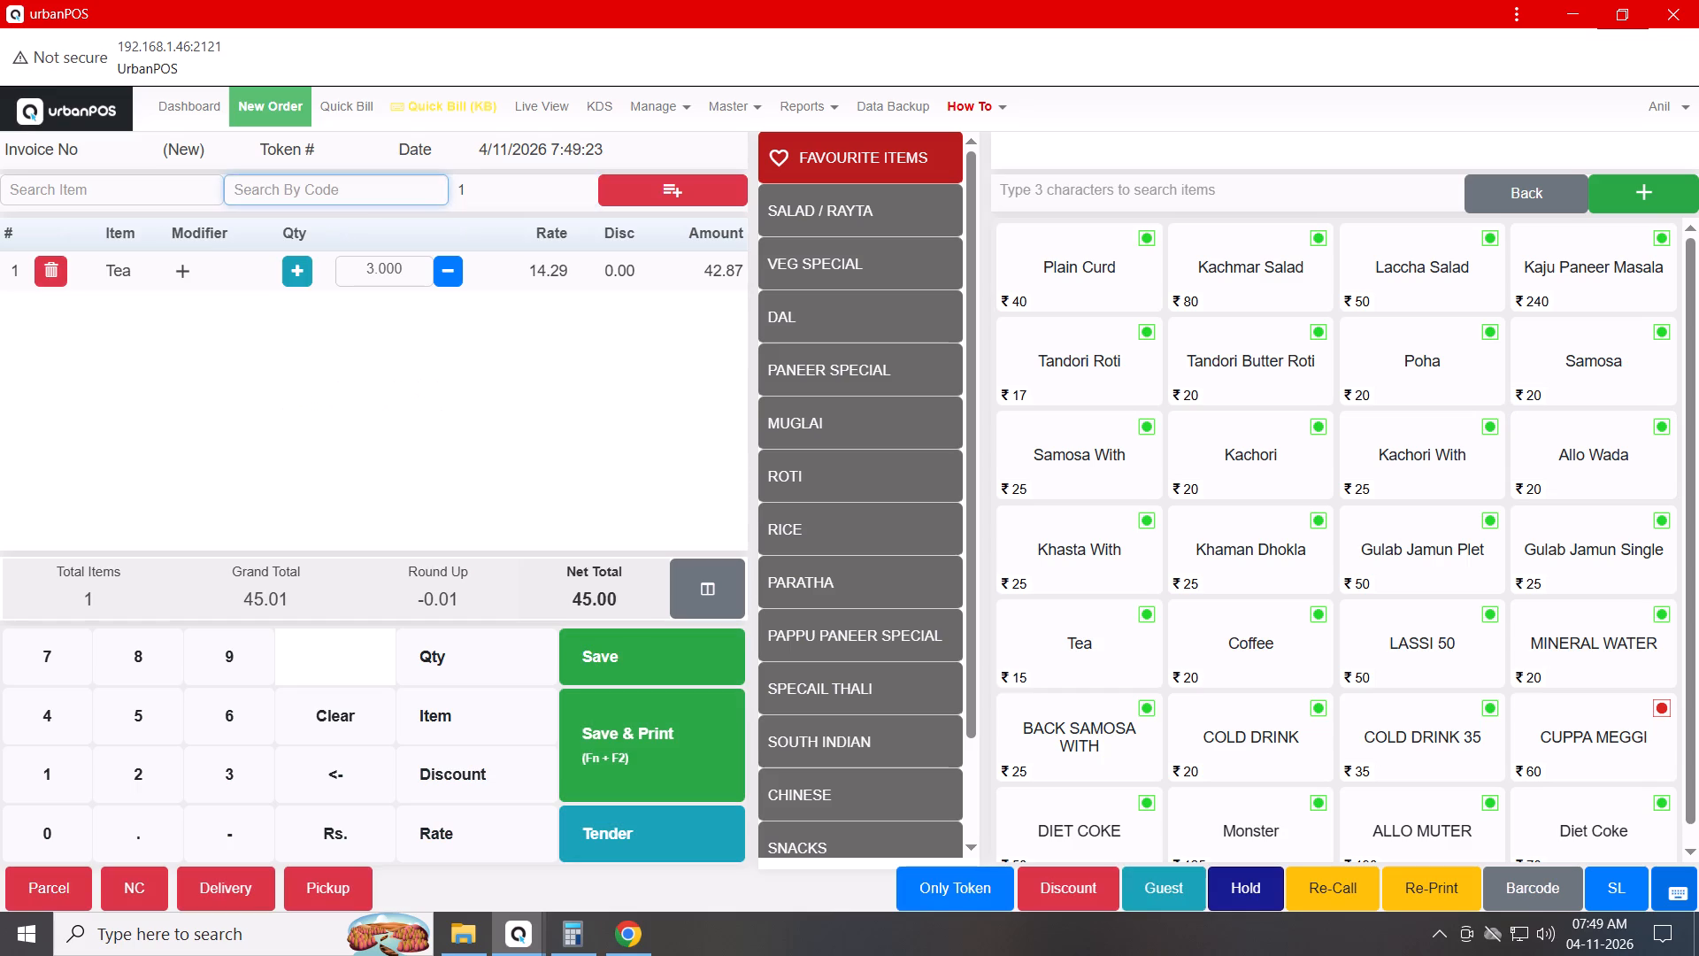
{"action": "key", "text": "F2"}
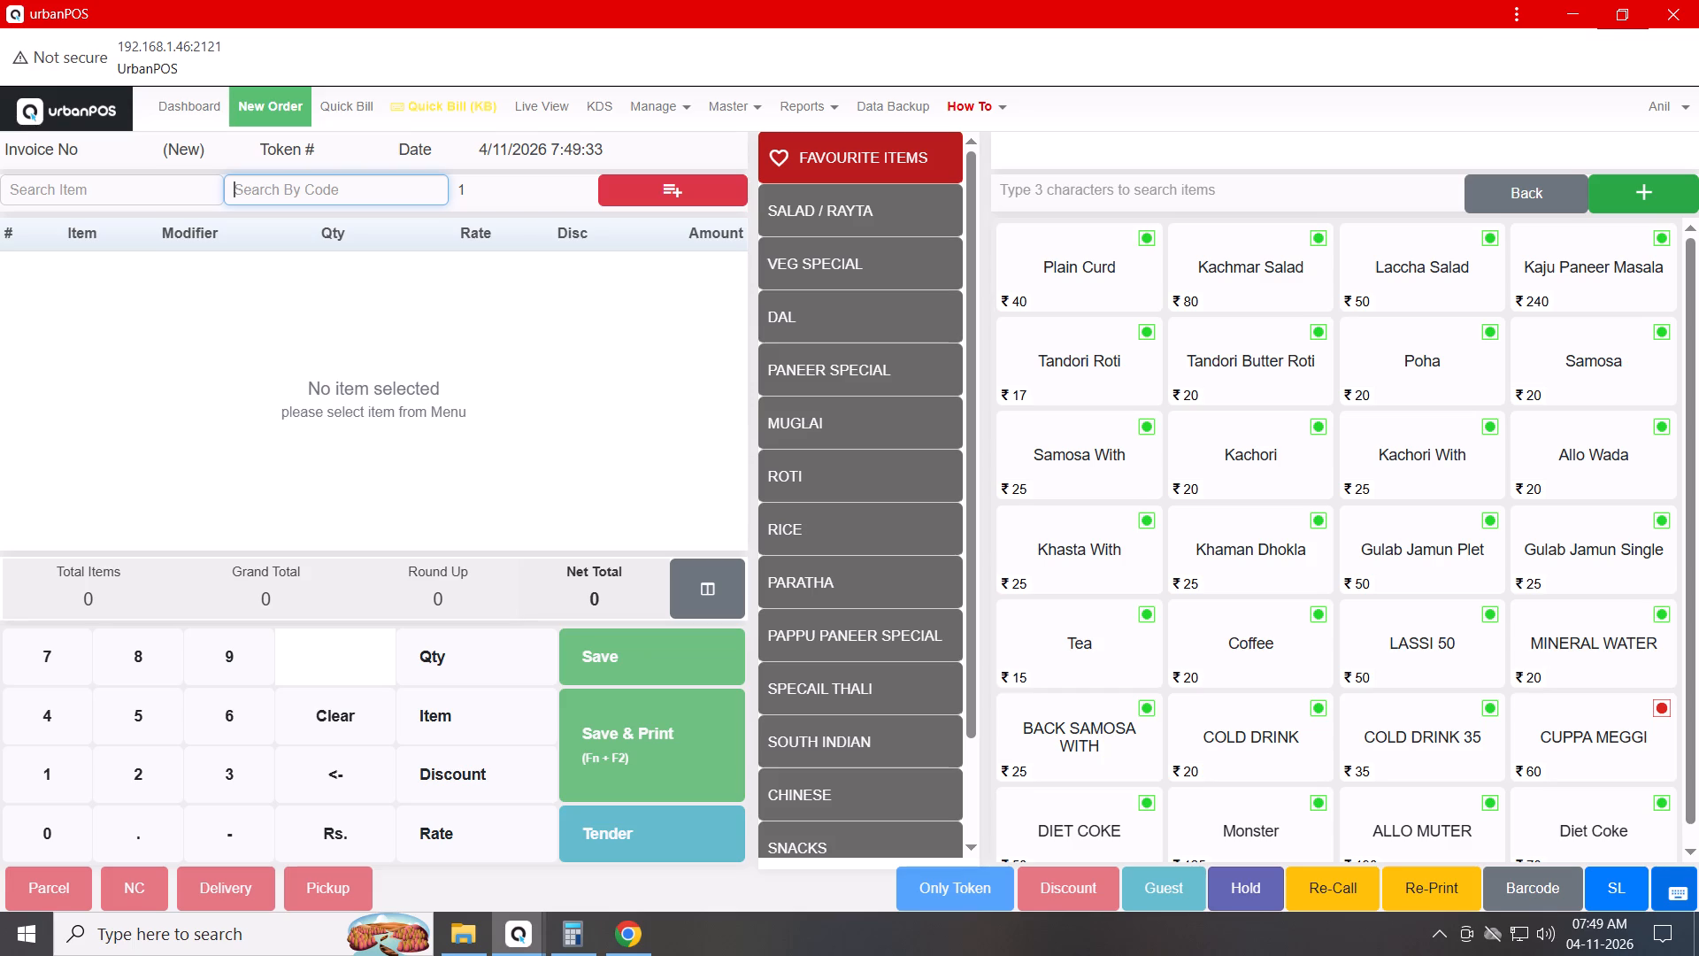
Bill one more Allo Wada from the favourite items on its own invoice, and save and print it.
{"action": "left_click", "coordinate": [1540, 448]}
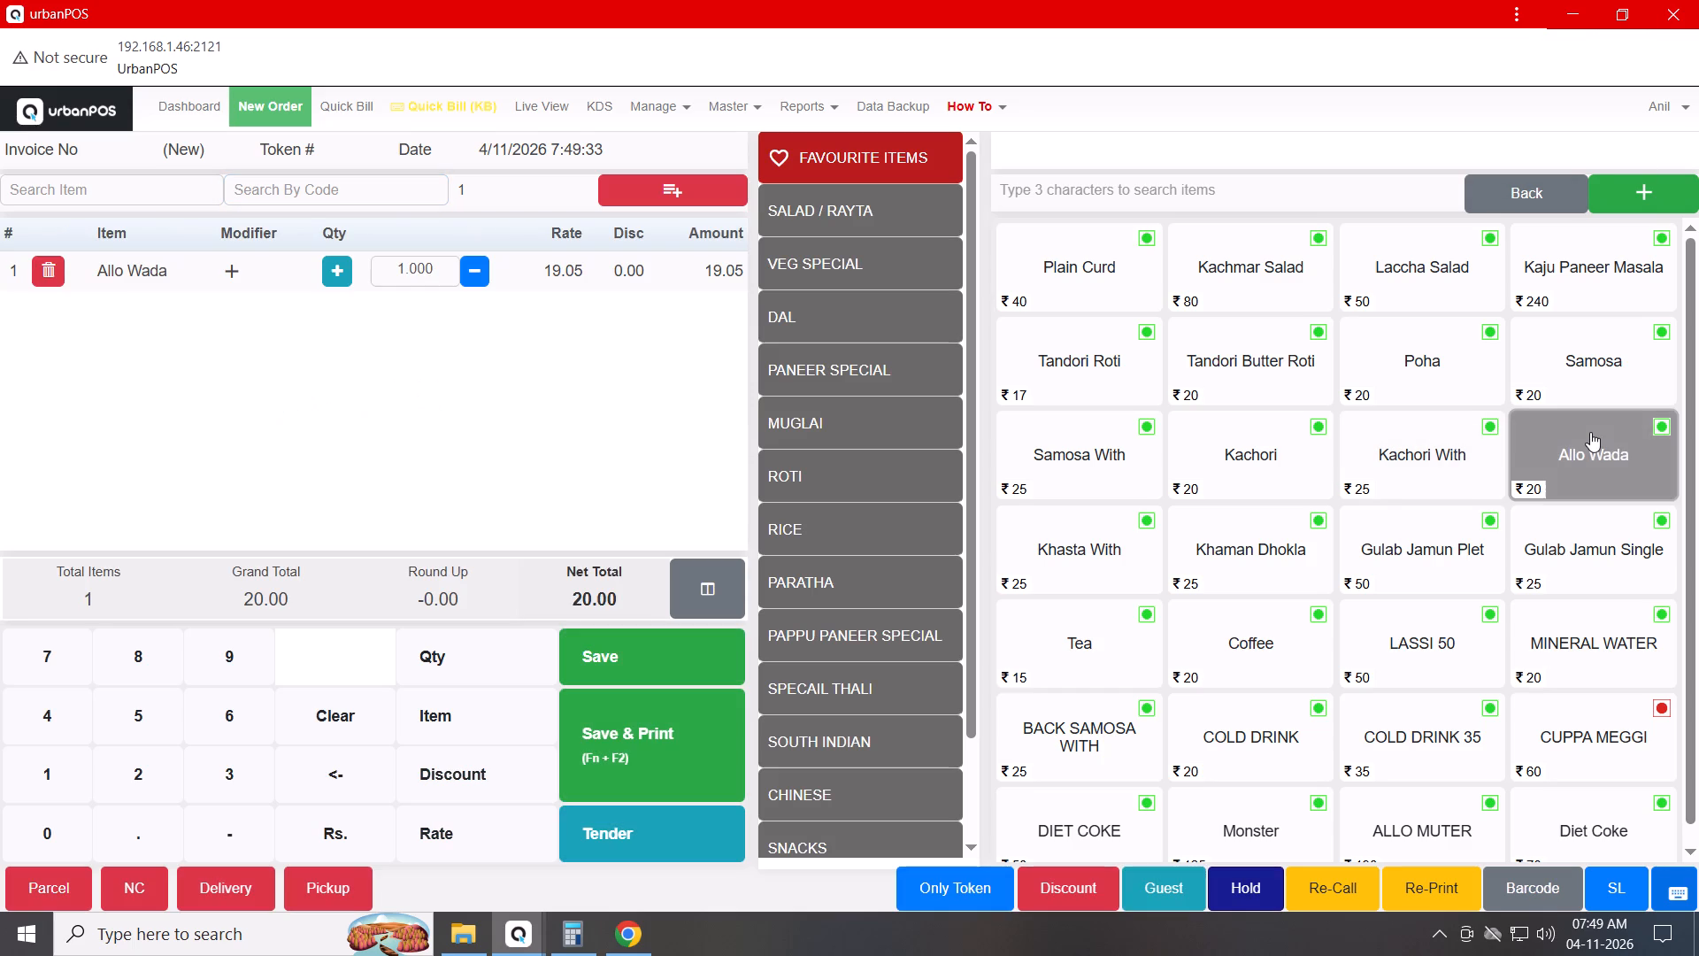
{"action": "key", "text": "F2"}
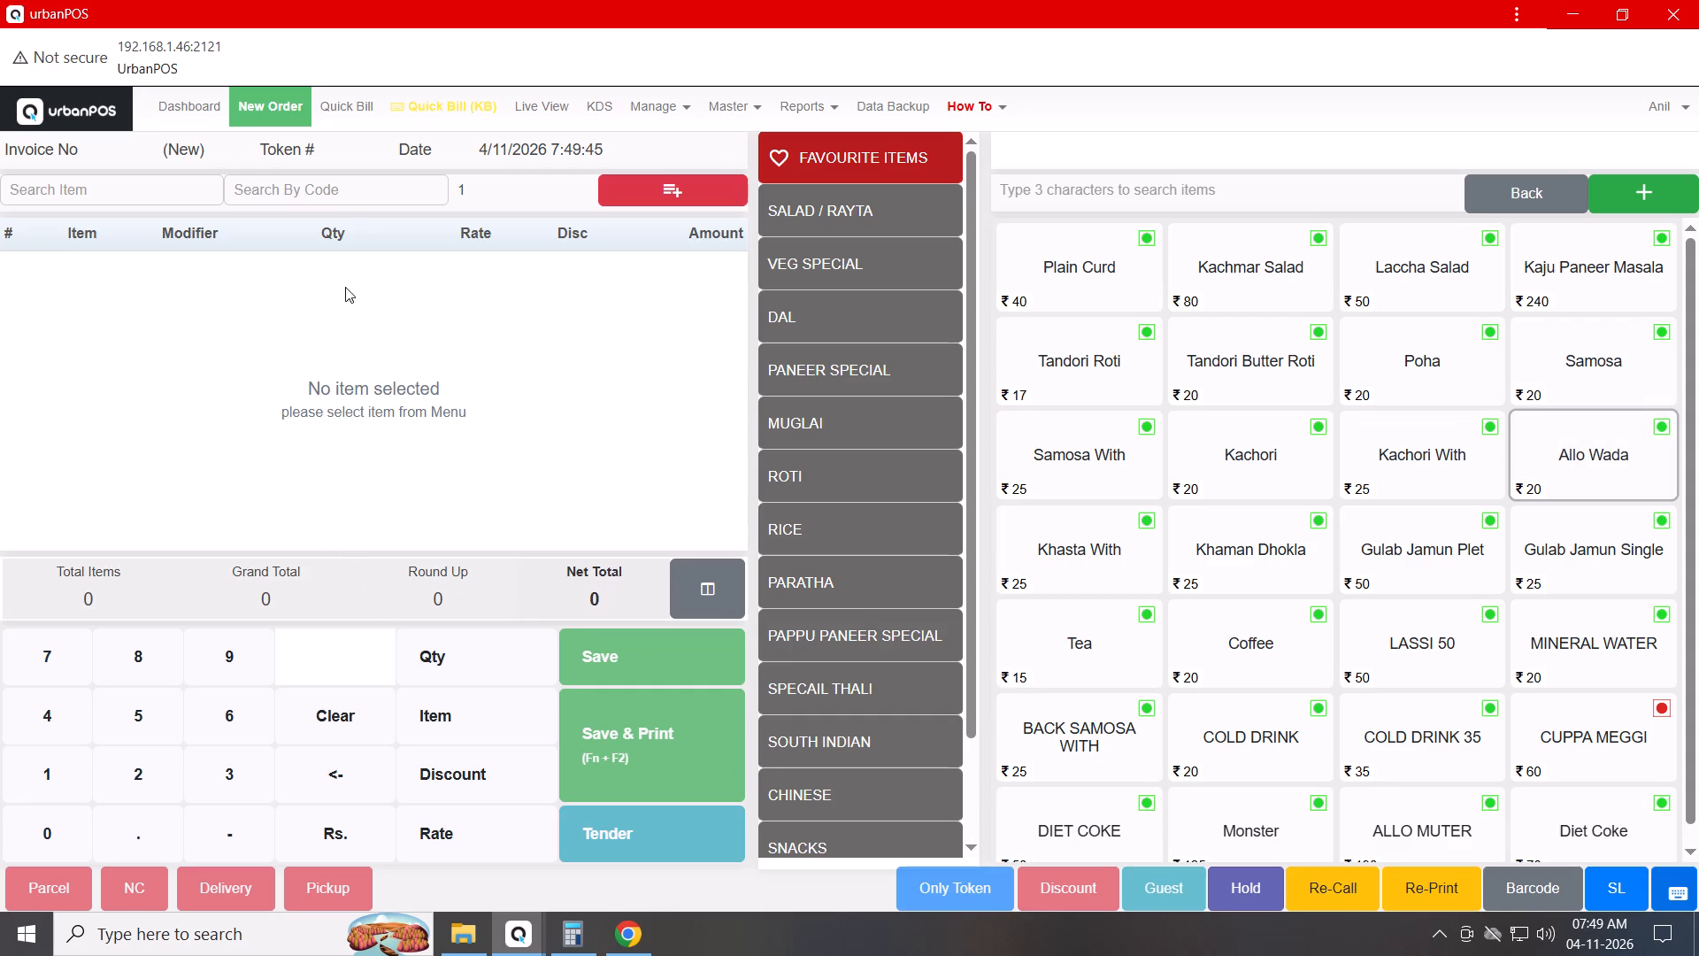
Bill one Tea on a new invoice using item code 1, and save and print it.
{"action": "left_click", "coordinate": [353, 166]}
{"action": "left_click", "coordinate": [336, 190]}
{"action": "key", "text": "1"}
{"action": "key", "text": "Return"}
{"action": "key", "text": "Return"}
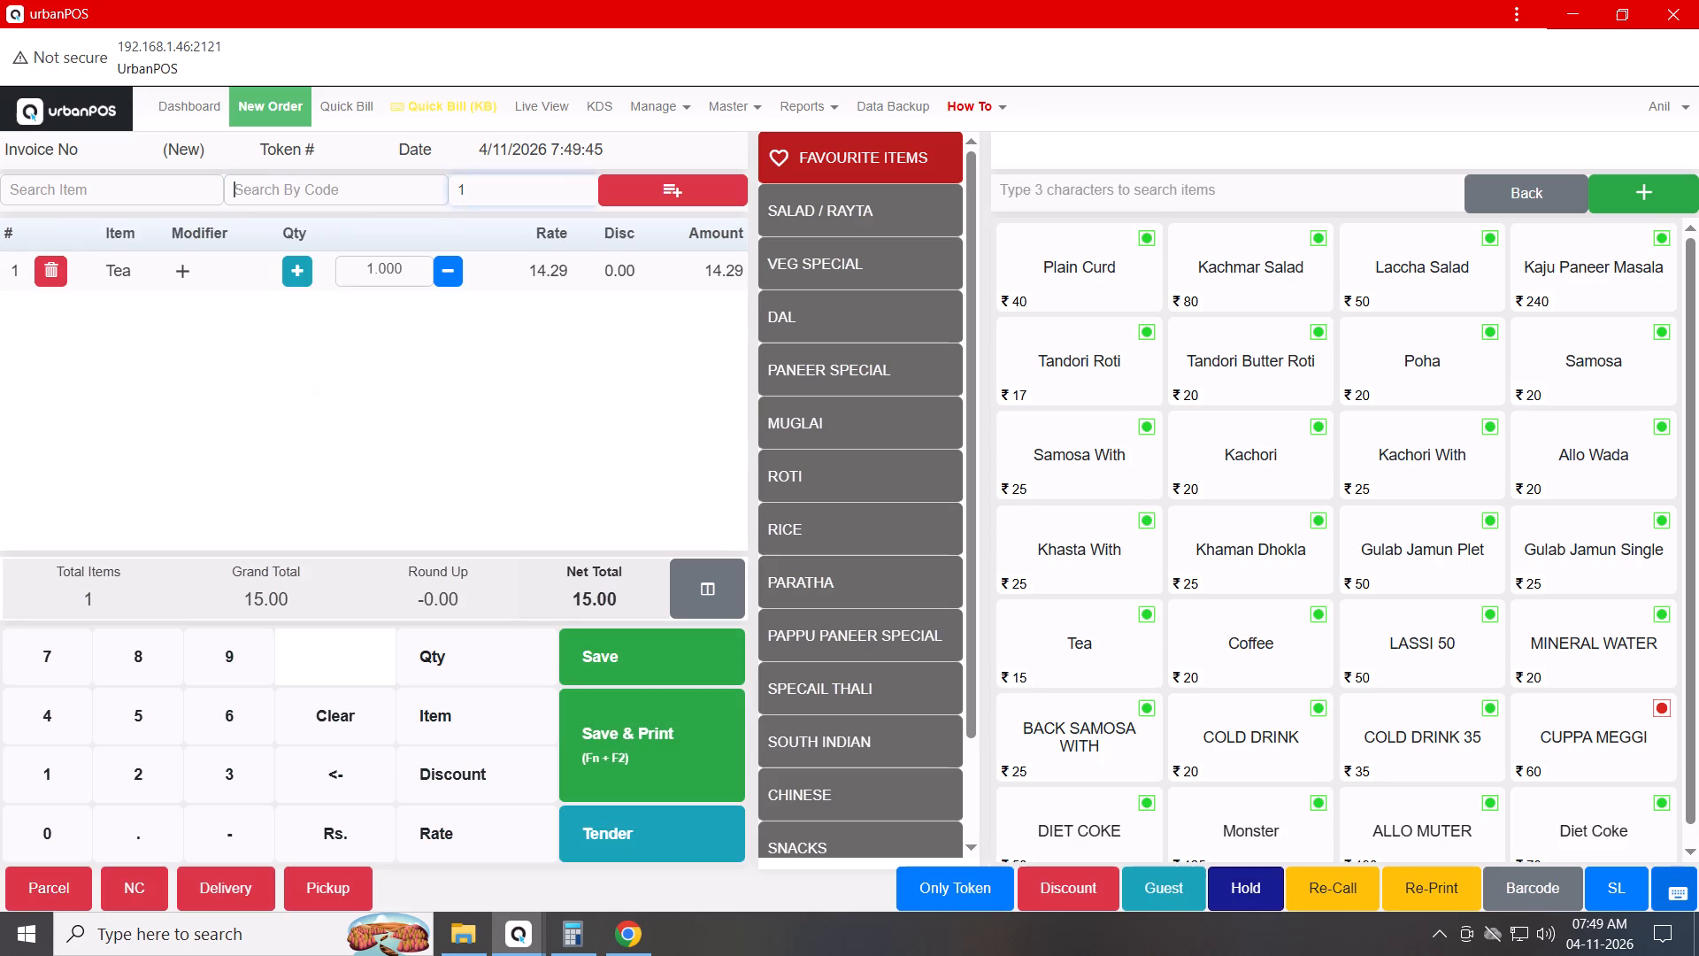
{"action": "key", "text": "F2"}
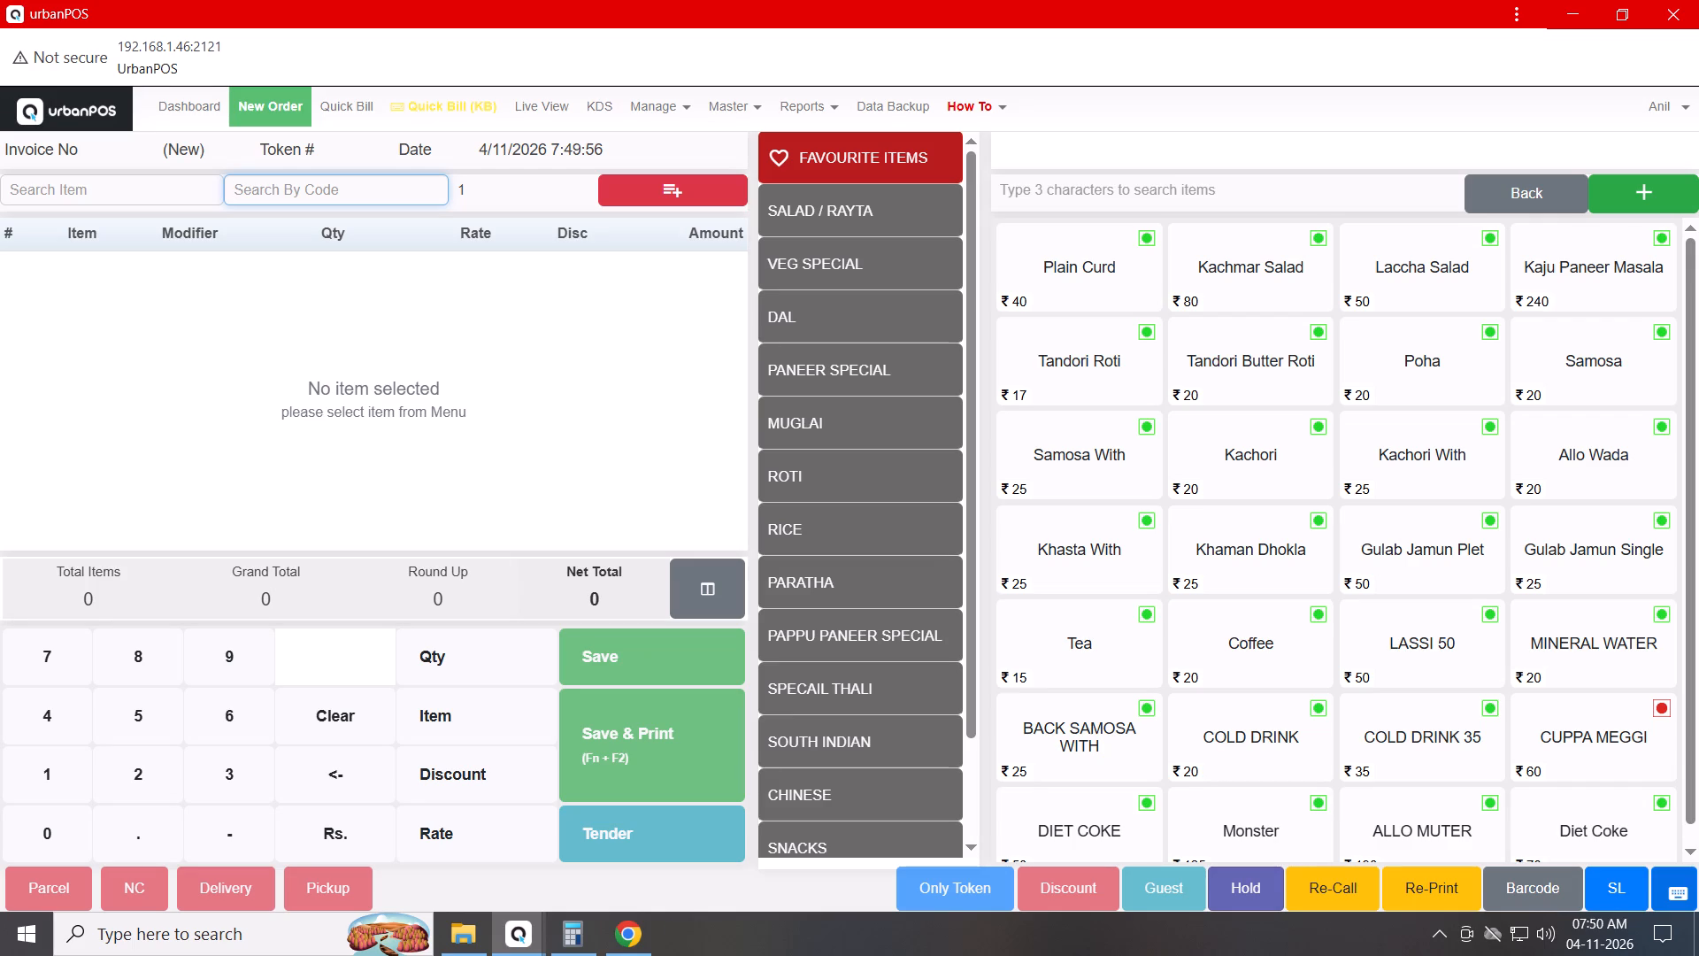
Bill one Tea on a new invoice using item code 1, and save and print it.
{"action": "key", "text": "1"}
{"action": "key", "text": "Return"}
{"action": "key", "text": "Return"}
{"action": "key", "text": "F2"}
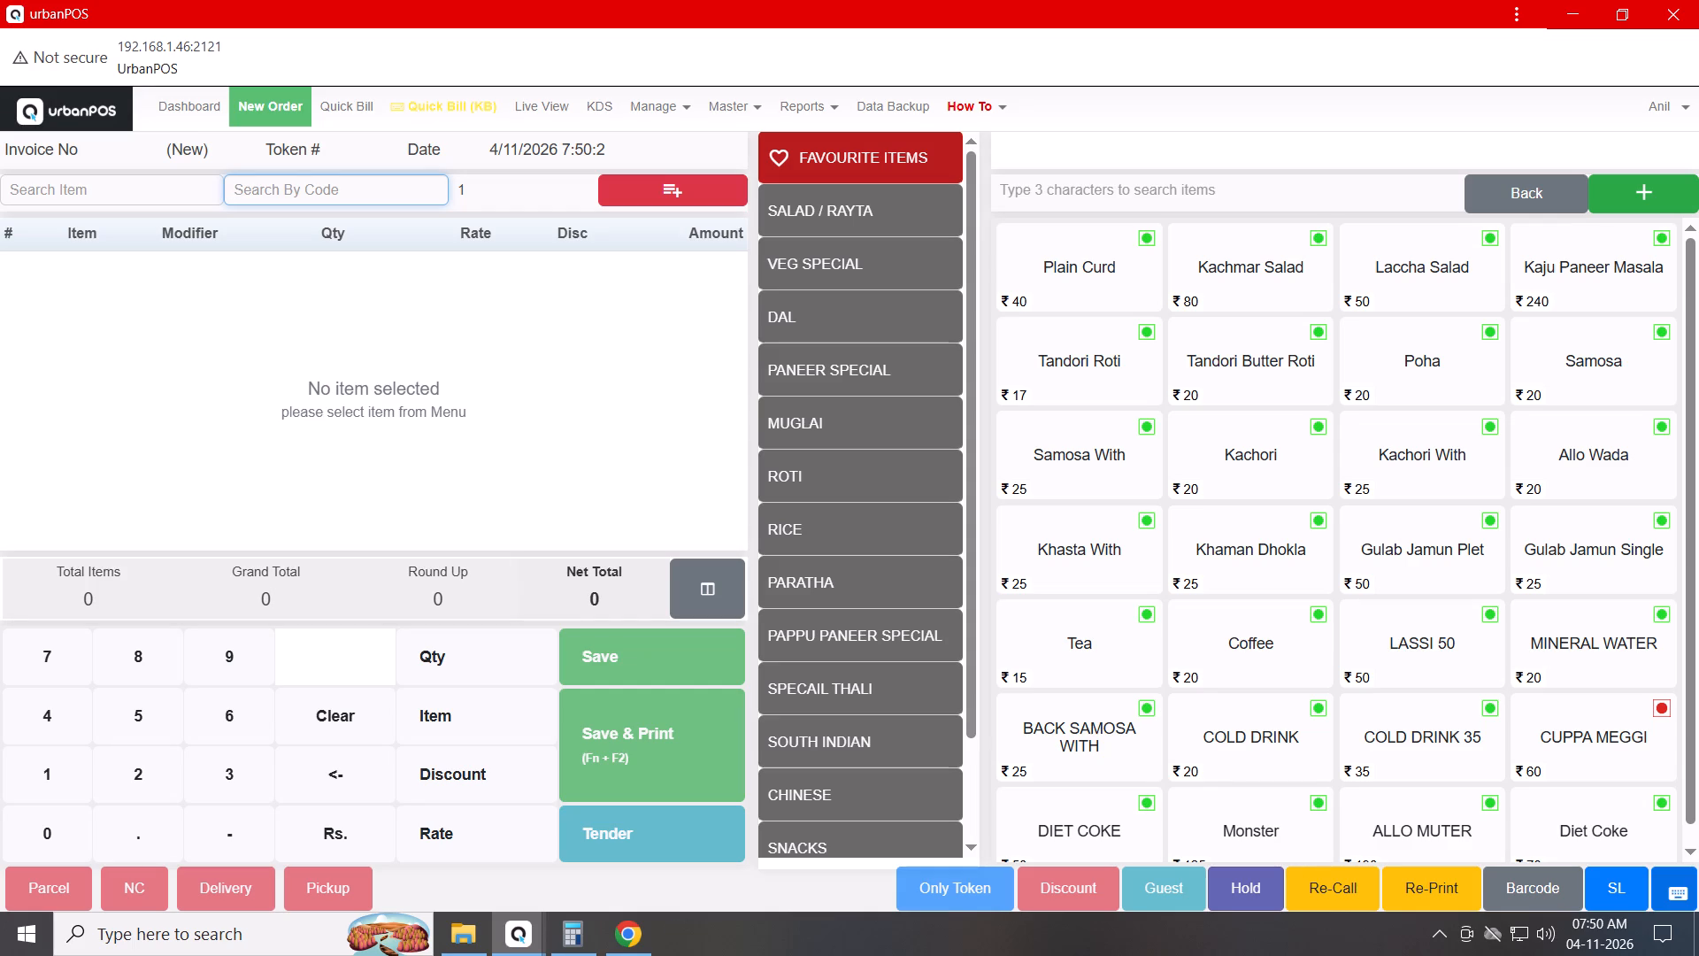
Bill one Poha on a new invoice using item code 02, and save and print it.
{"action": "type", "text": "02"}
{"action": "key", "text": "Return"}
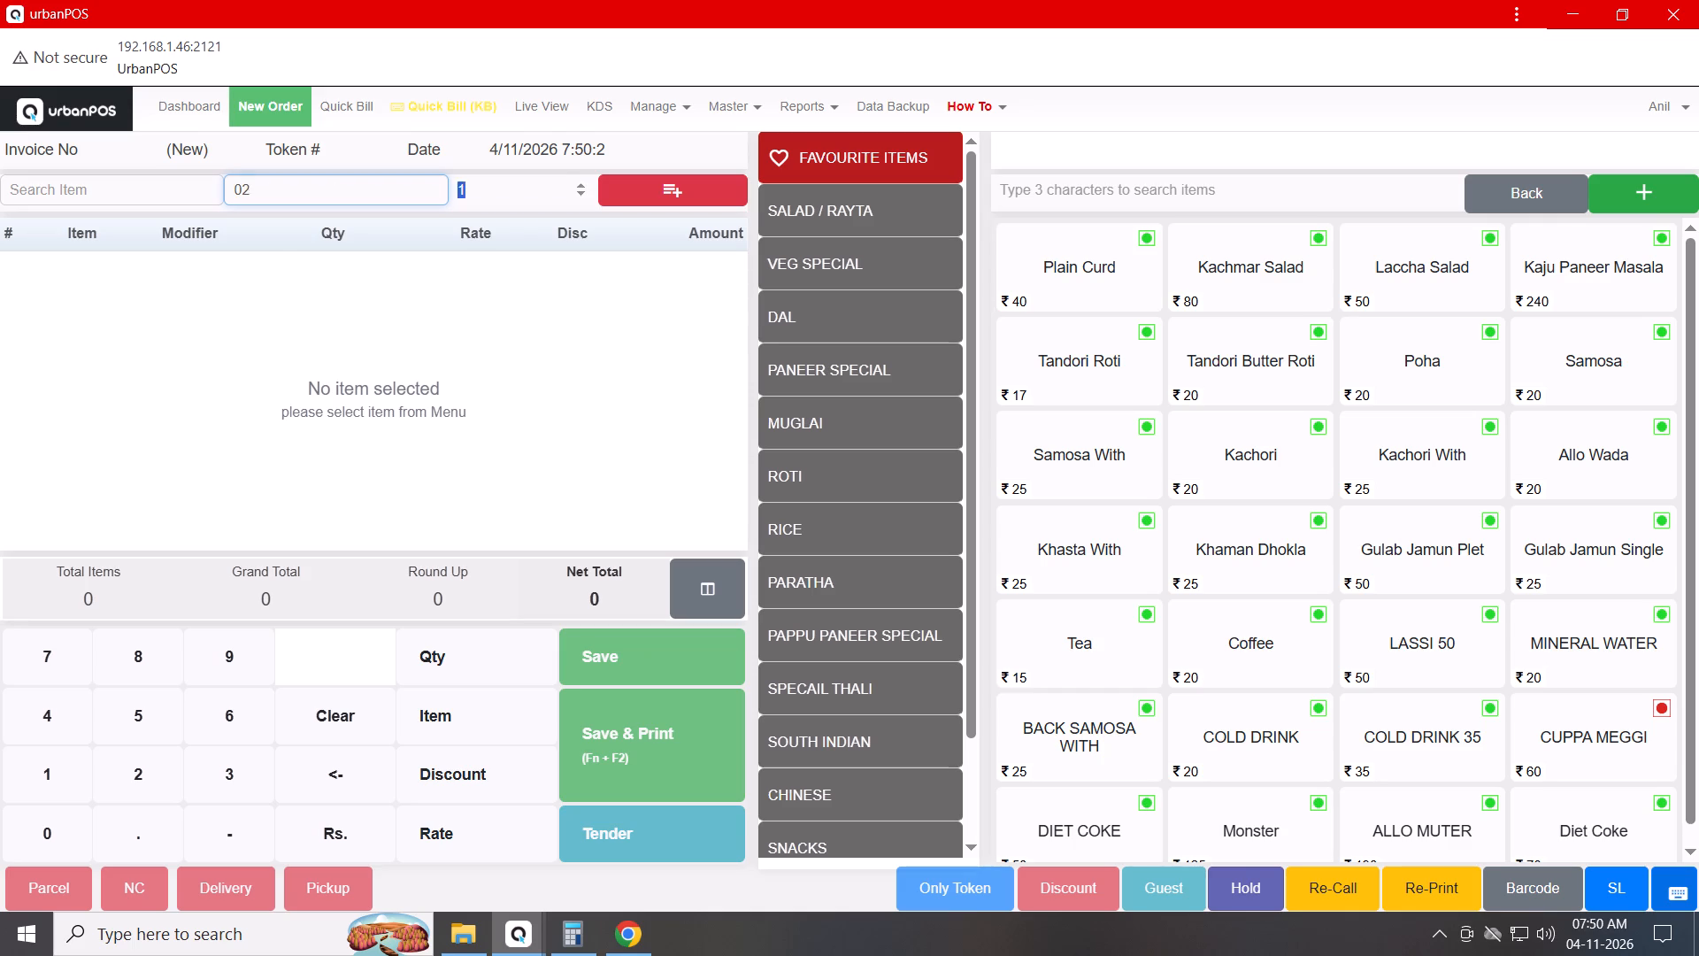
{"action": "key", "text": "Return"}
{"action": "key", "text": "F2"}
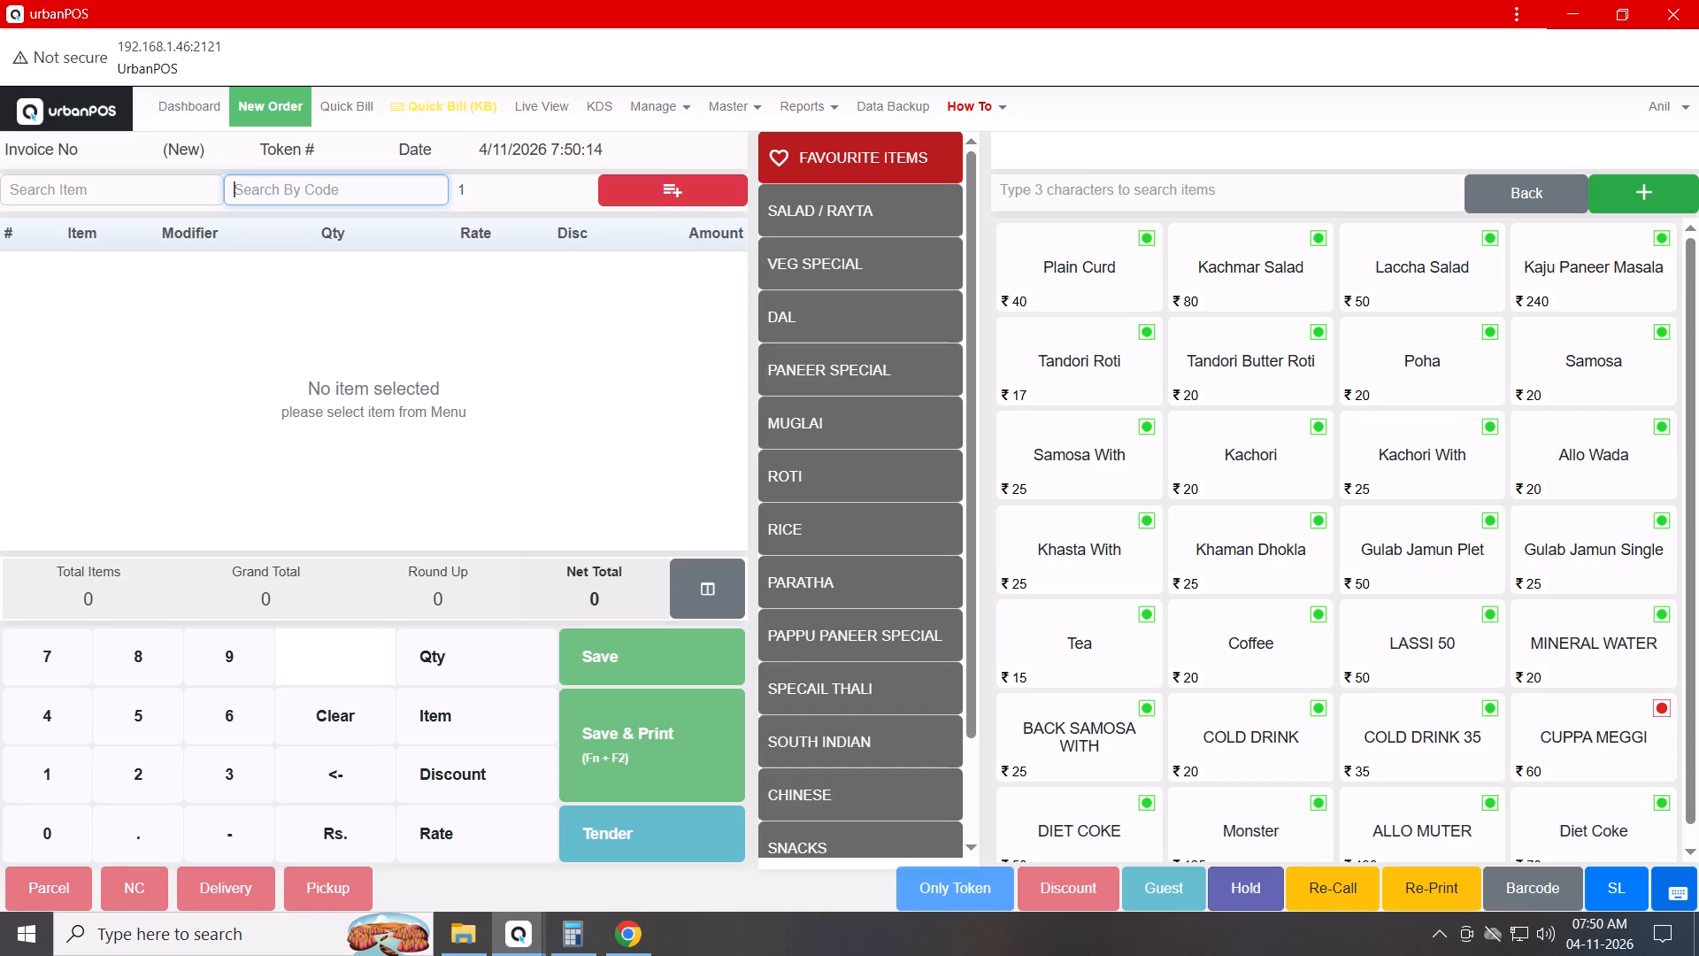
Bill one Tea (code 1) and one Poha (code 02) together on a new invoice, and save and print it.
{"action": "key", "text": "1"}
{"action": "key", "text": "Return"}
{"action": "key", "text": "Return"}
{"action": "type", "text": "02"}
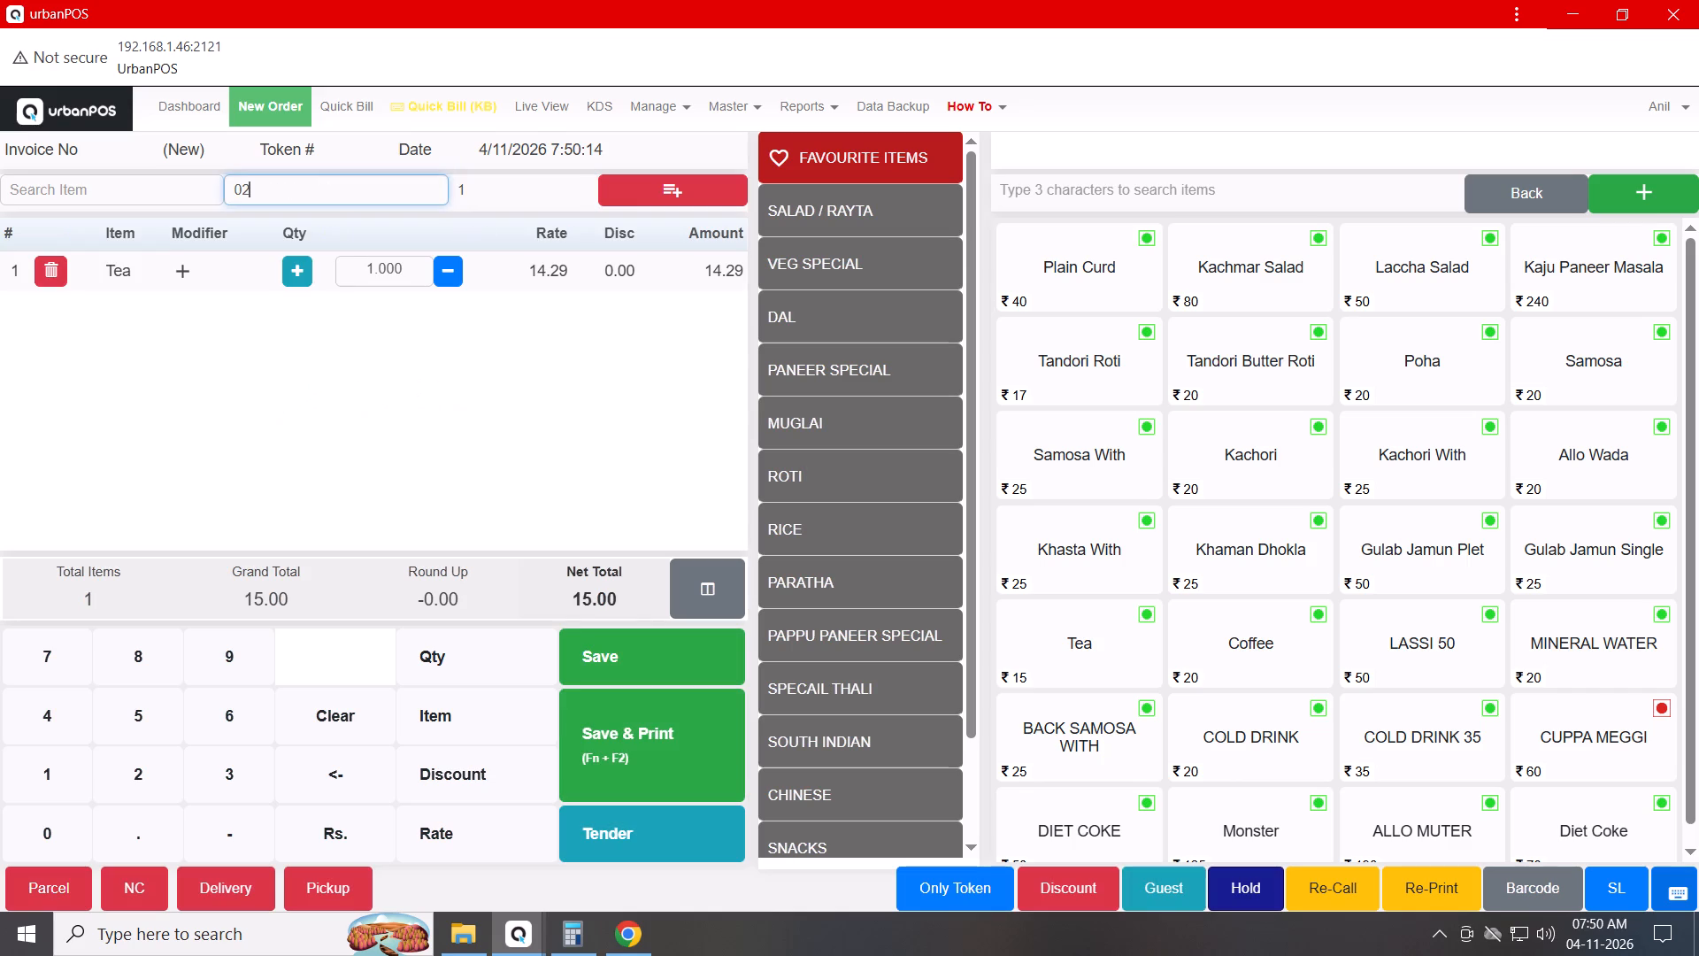
{"action": "key", "text": "Return"}
{"action": "key", "text": "Return"}
{"action": "key", "text": "F2"}
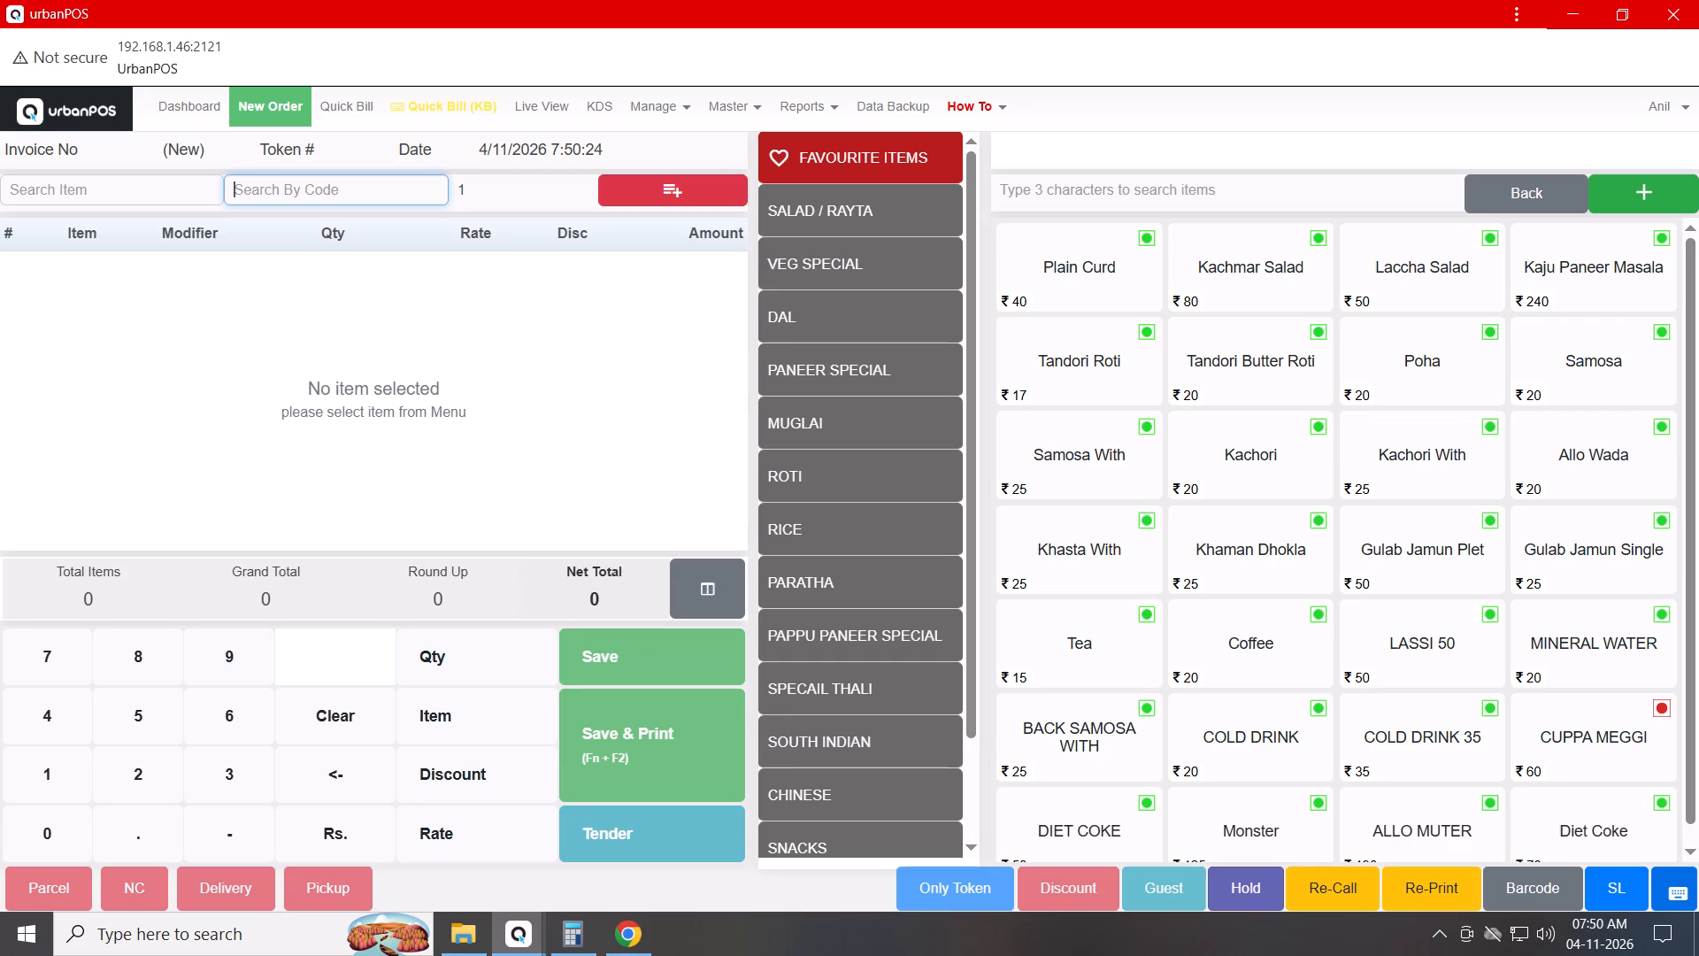
Bill 2 Tea on a new invoice using item code 1, and save and print it.
{"action": "key", "text": "1"}
{"action": "key", "text": "Return"}
{"action": "key", "text": "2"}
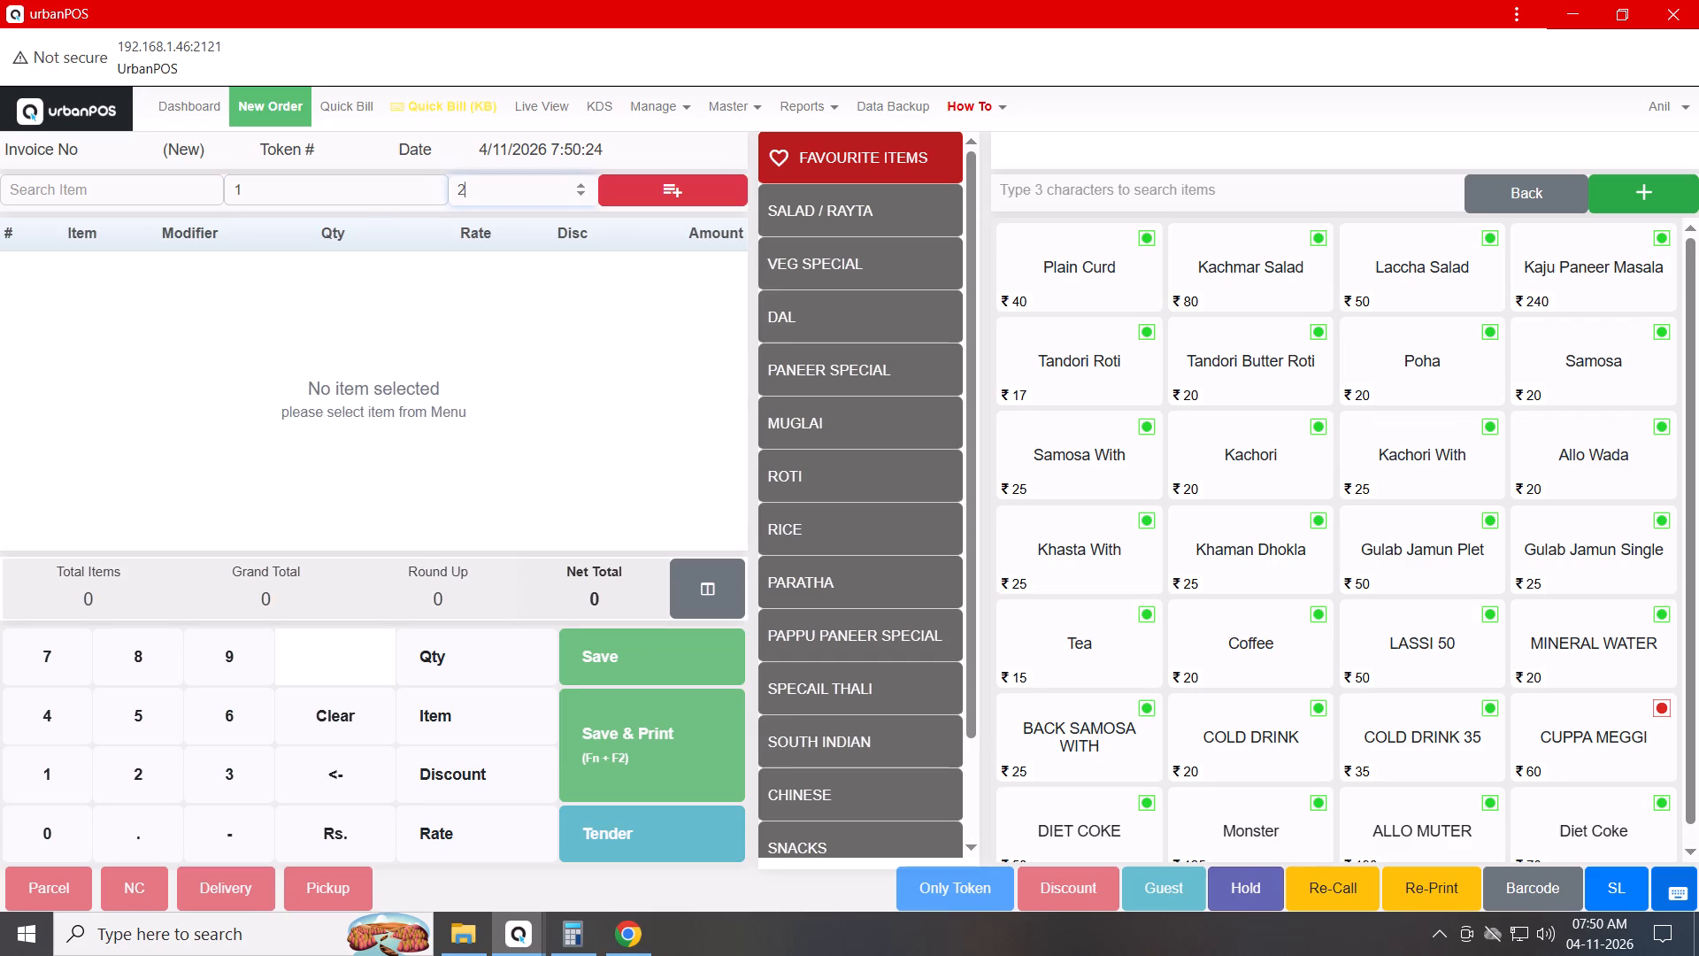
{"action": "key", "text": "Return"}
{"action": "key", "text": "F2"}
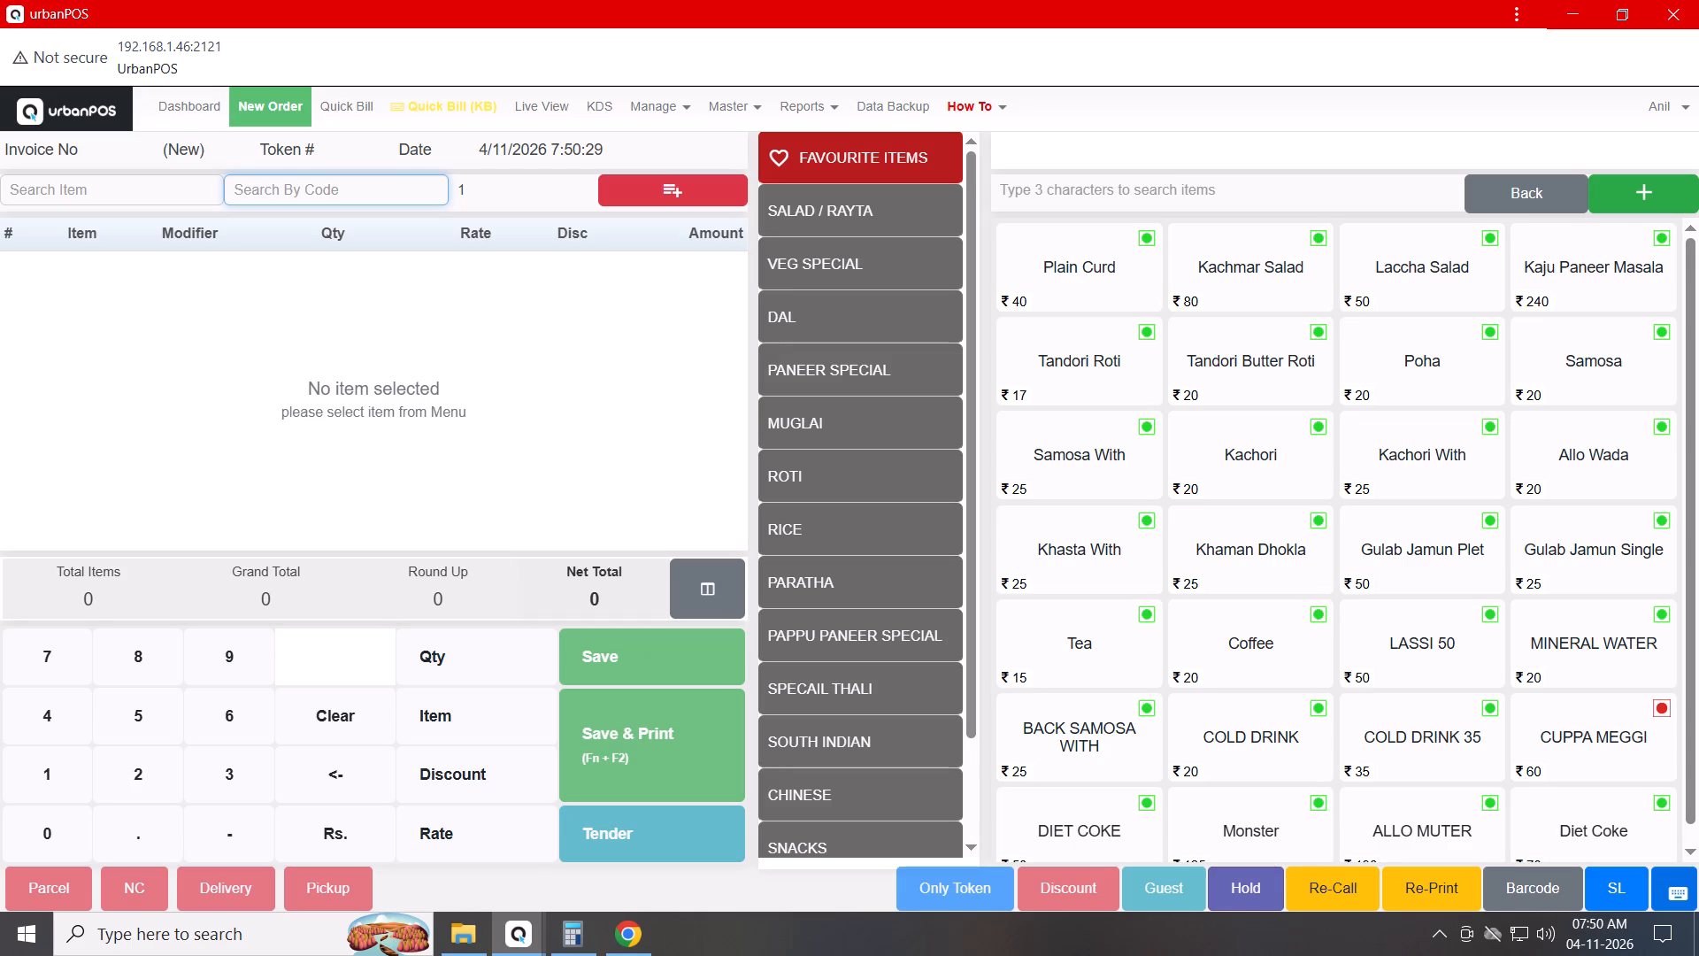
Bill a single Tea on its own invoice using item code 1, and save and print it.
{"action": "key", "text": "1"}
{"action": "key", "text": "Return"}
{"action": "key", "text": "Return"}
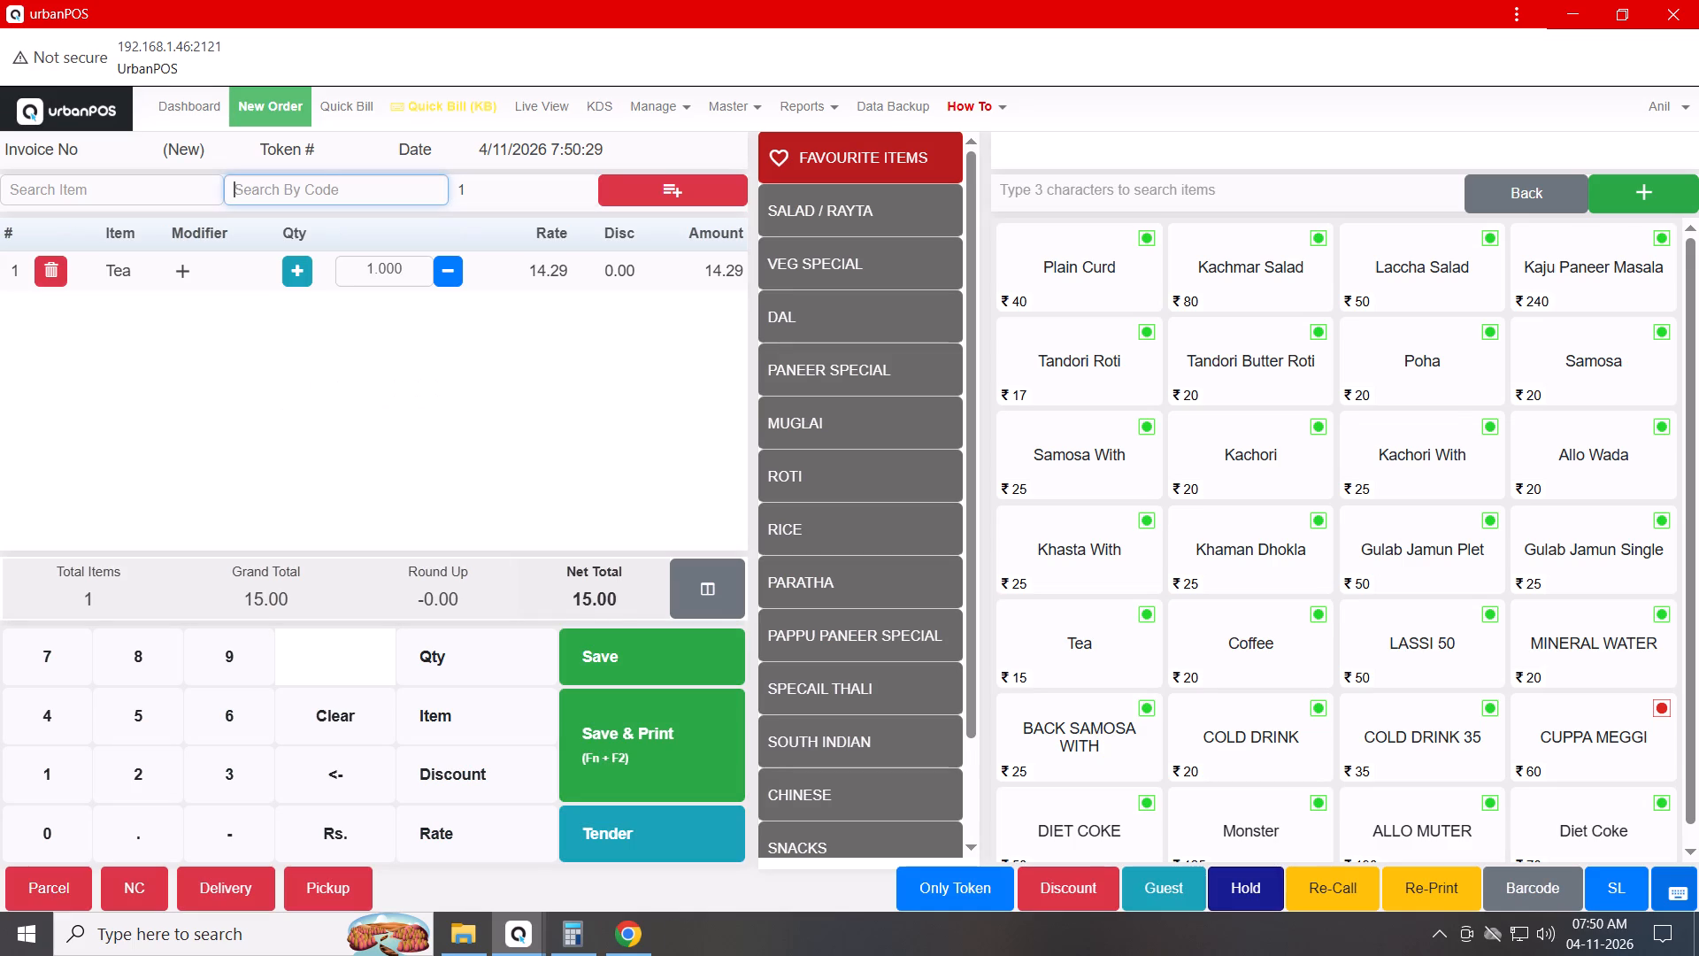
{"action": "key", "text": "F2"}
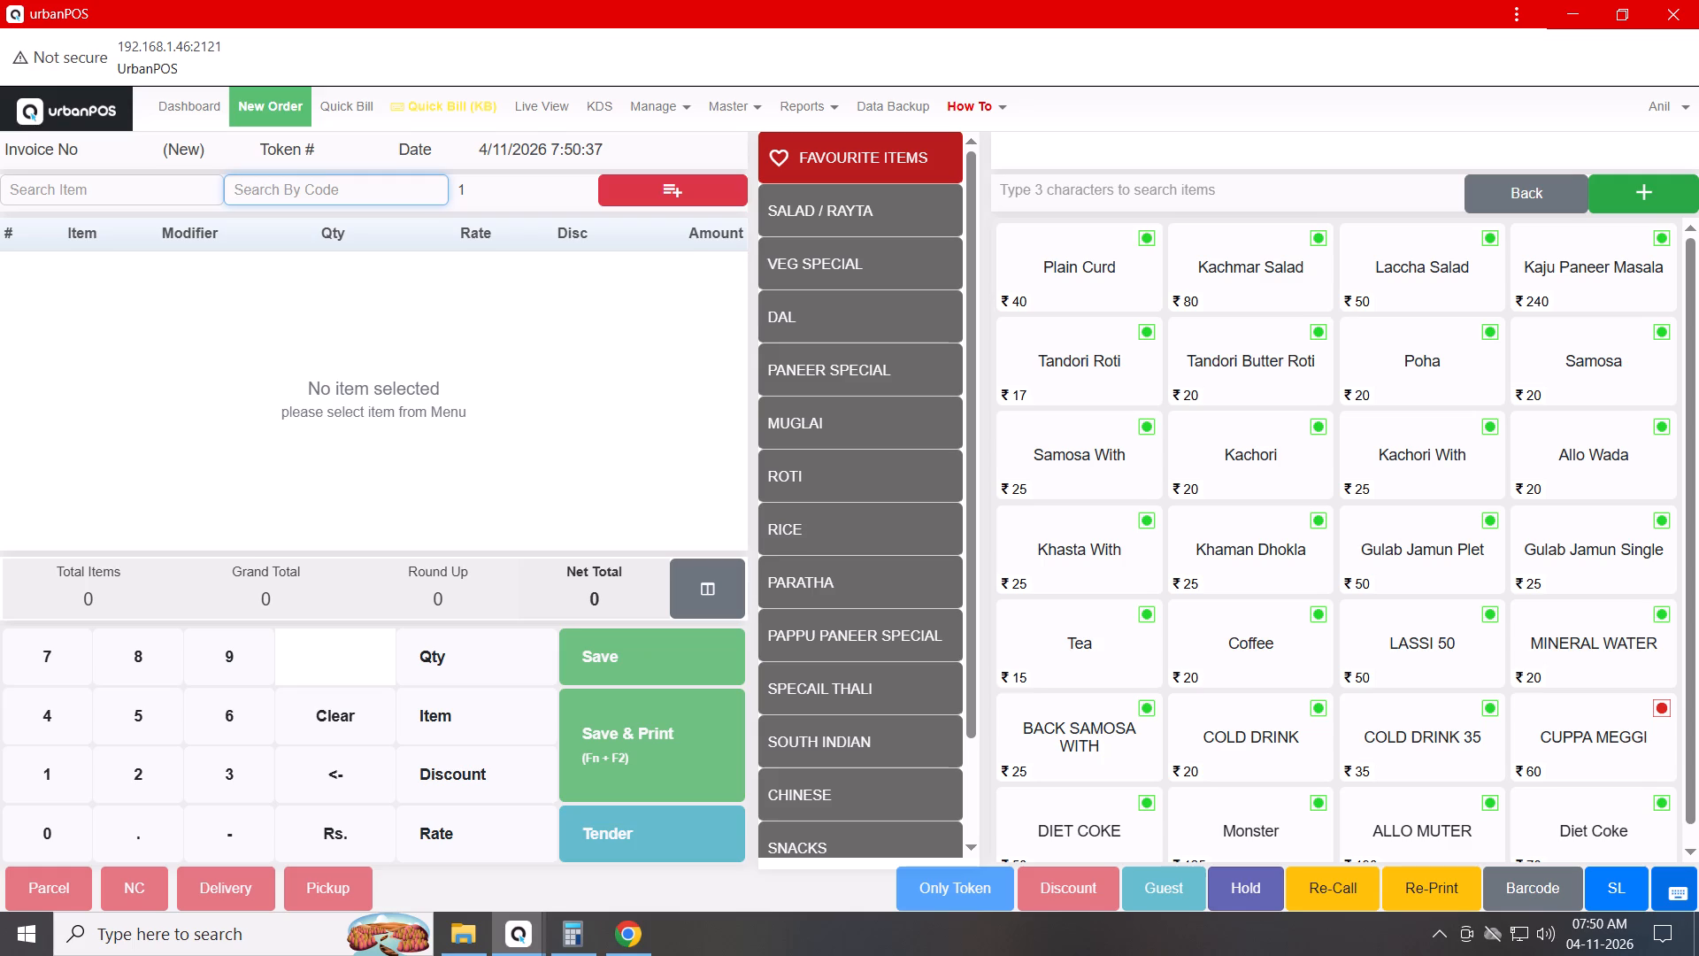
Bill one more single Tea on a separate invoice using item code 1, and save and print it.
{"action": "key", "text": "1"}
{"action": "key", "text": "Return"}
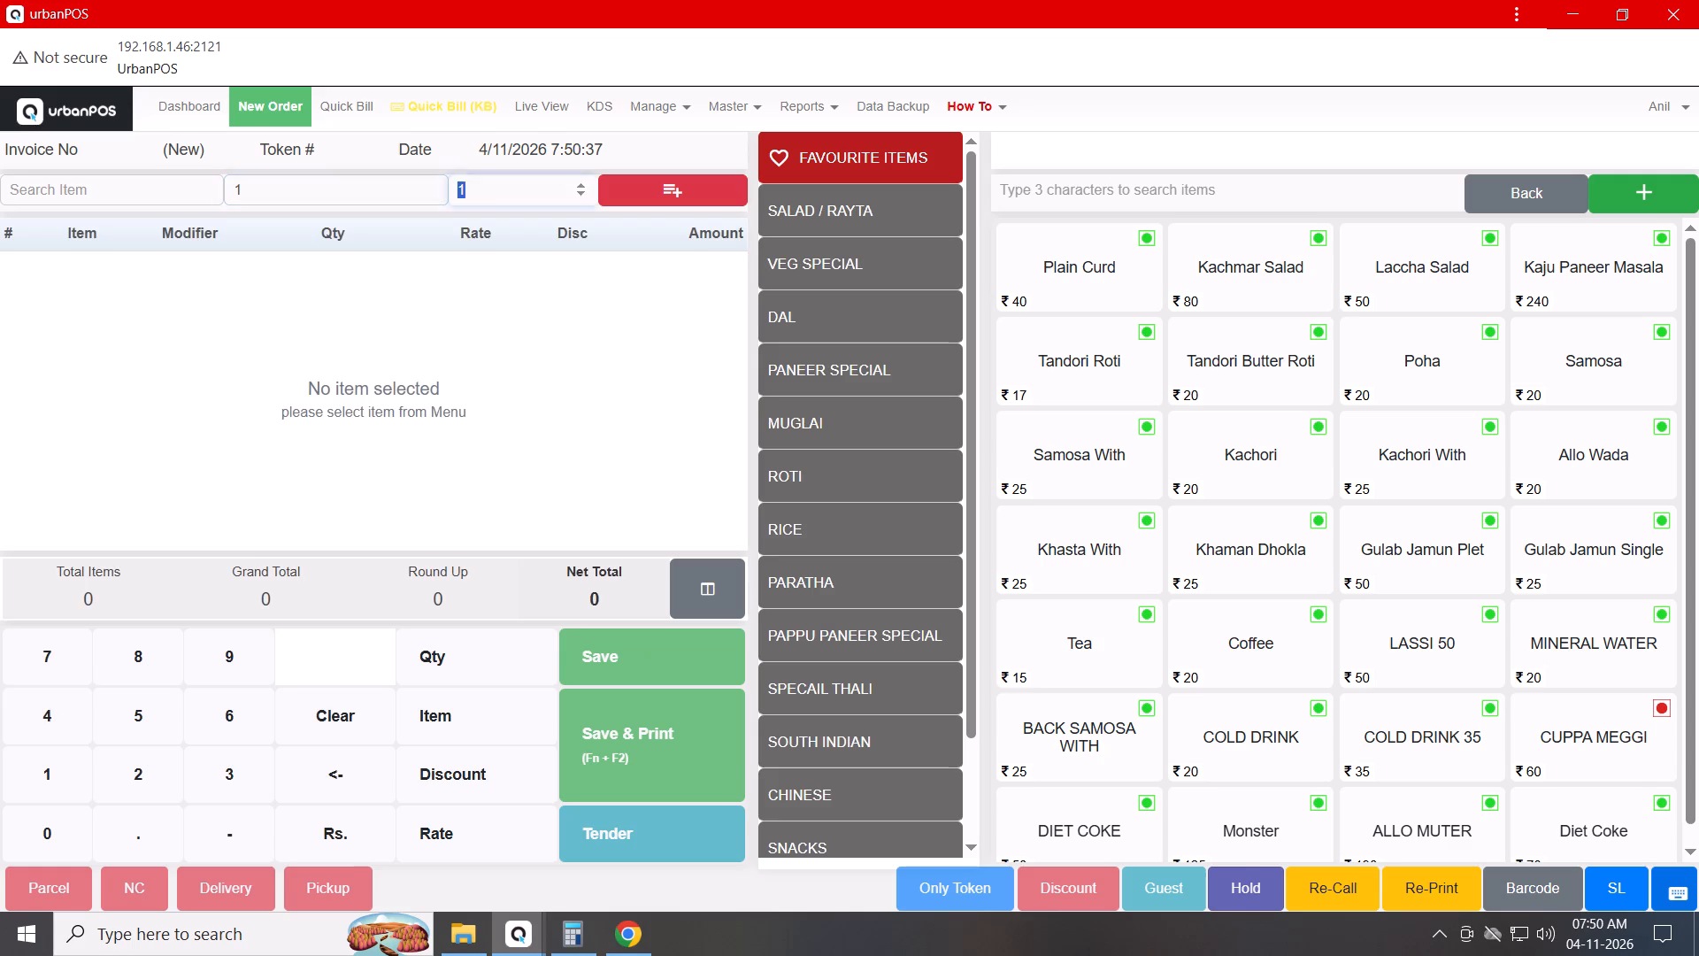
{"action": "key", "text": "Return"}
{"action": "key", "text": "F2"}
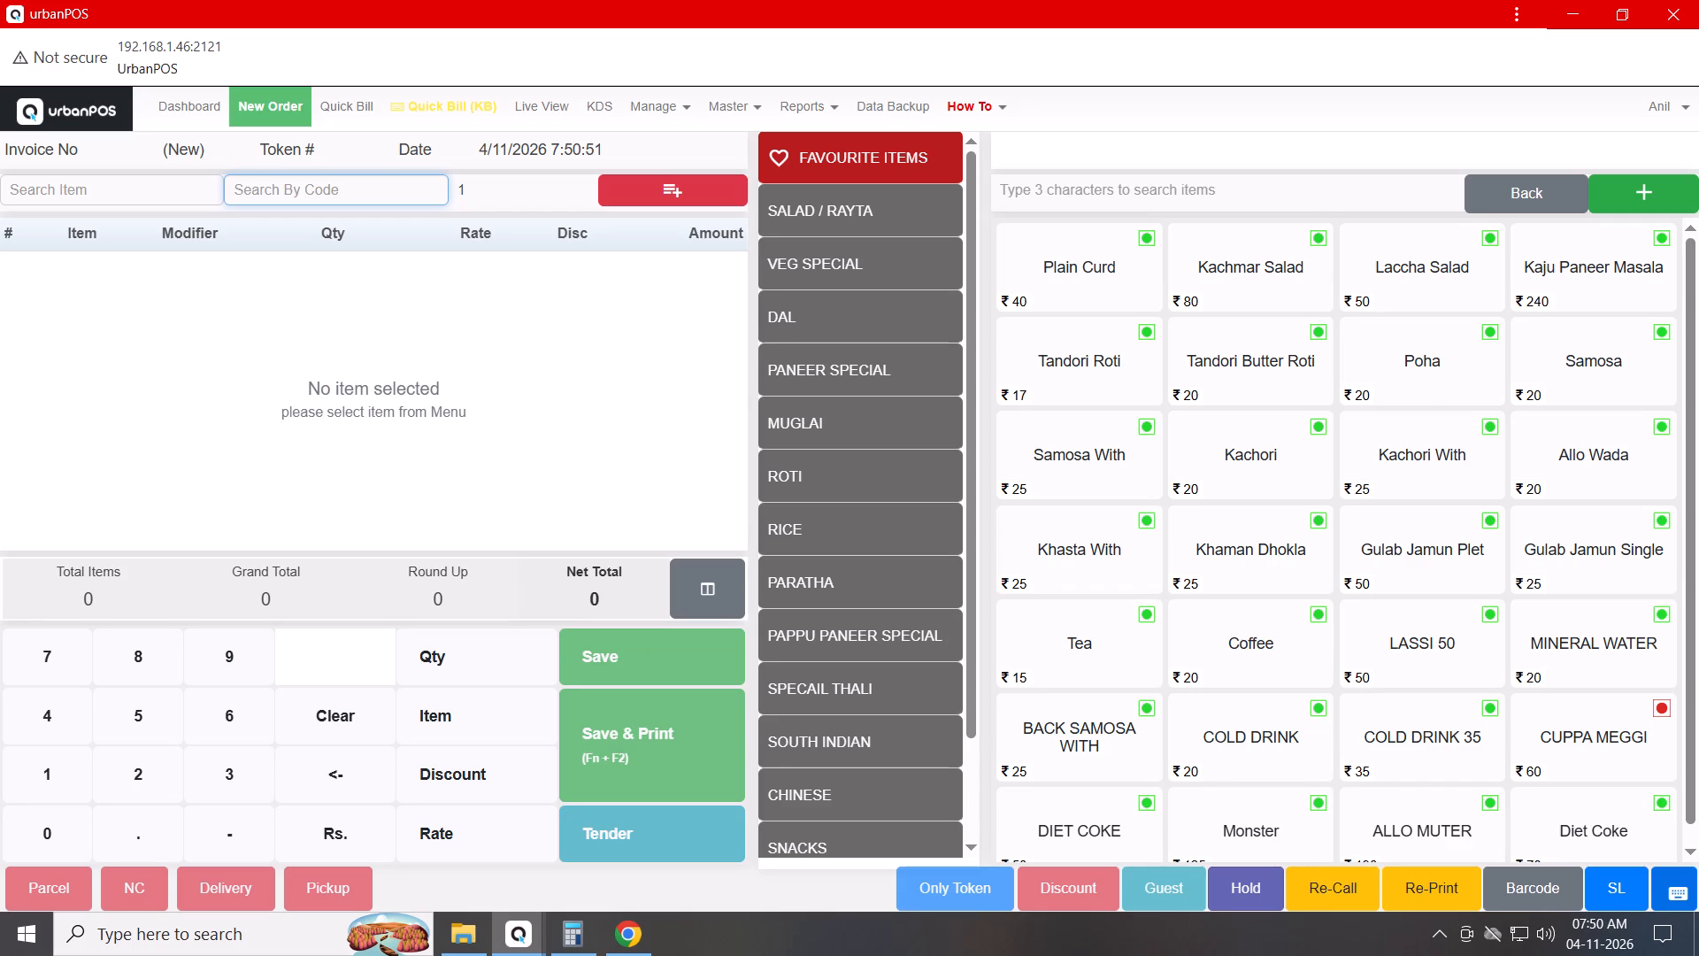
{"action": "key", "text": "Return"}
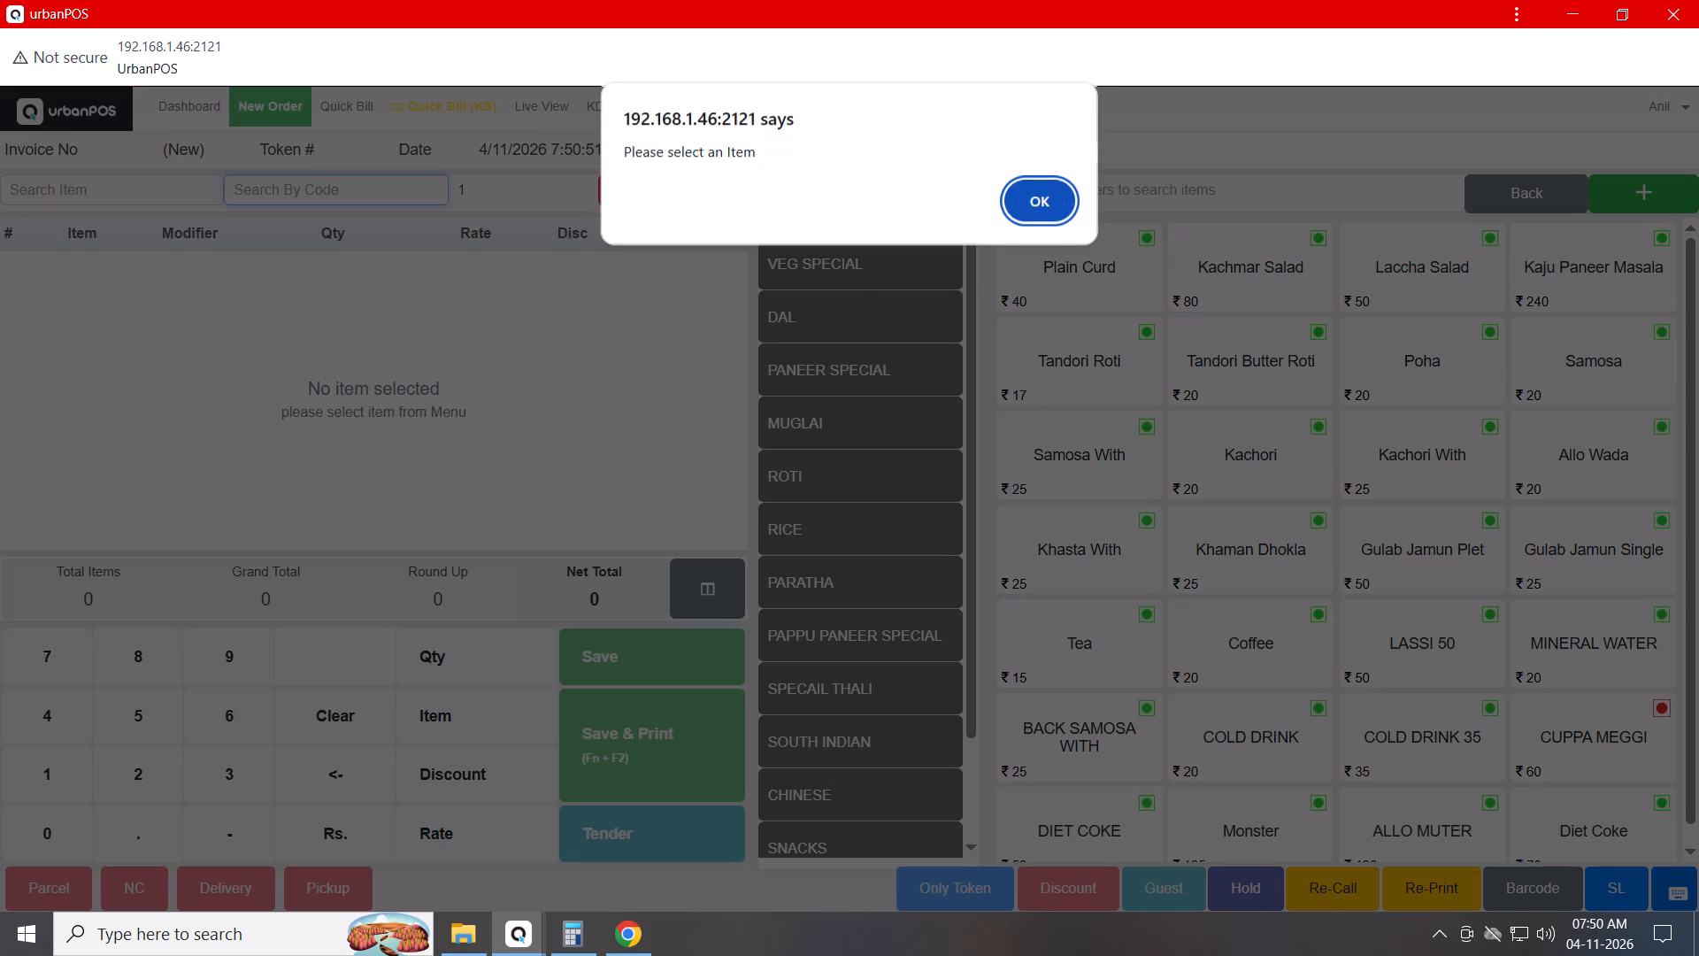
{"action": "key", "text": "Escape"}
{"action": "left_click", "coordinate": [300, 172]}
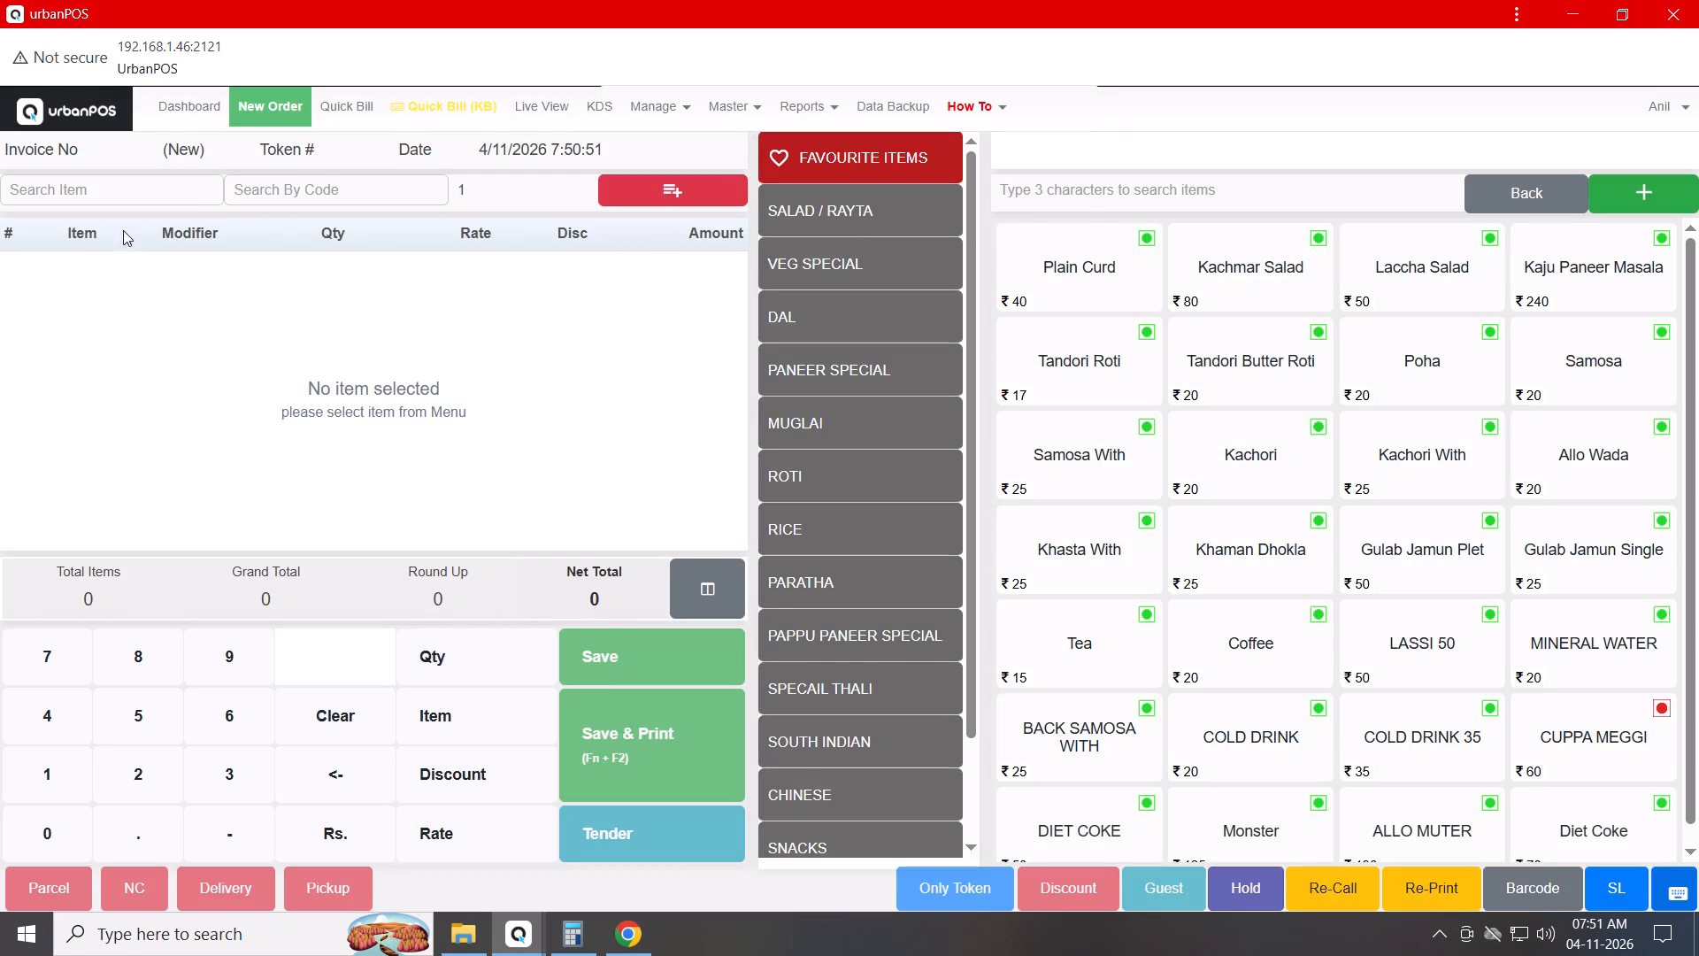
Find Coldrink N25 by searching item names for 25, bill a quantity of 2, and save and print the invoice.
{"action": "left_click", "coordinate": [144, 174]}
{"action": "type", "text": "25"}
{"action": "key", "text": "Up"}
{"action": "key", "text": "Up"}
{"action": "key", "text": "Up"}
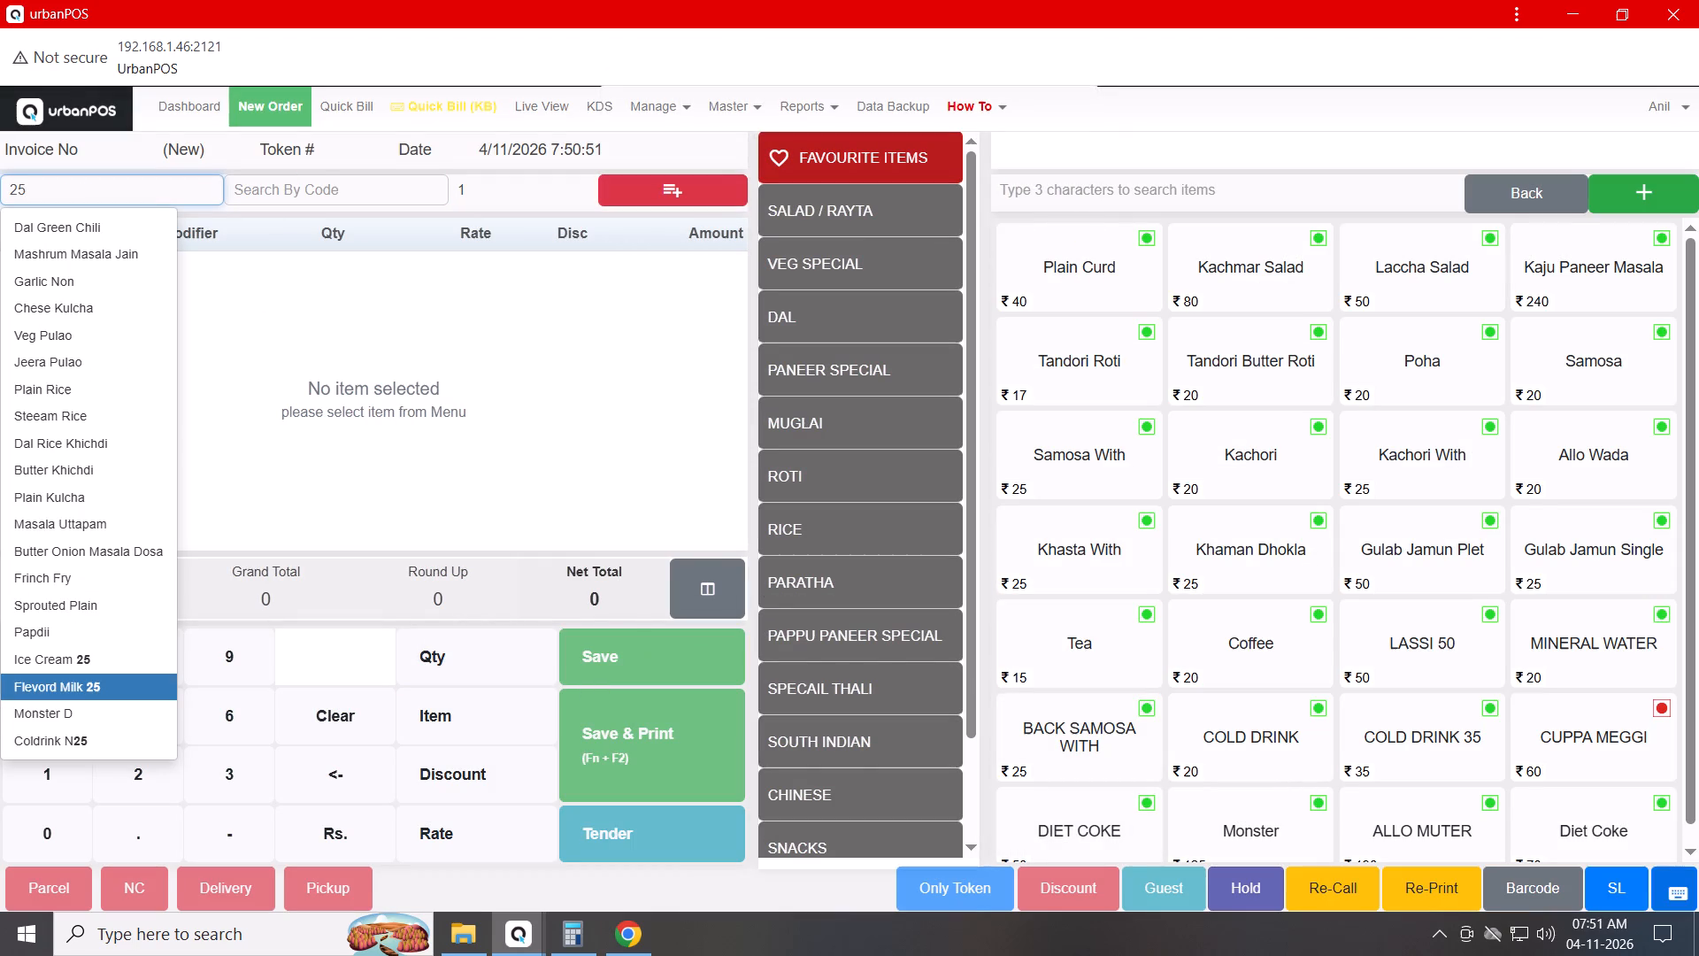
{"action": "key", "text": "Up"}
{"action": "key", "text": "Down"}
{"action": "key", "text": "Down"}
{"action": "key", "text": "Down"}
{"action": "key", "text": "Return"}
{"action": "key", "text": "2"}
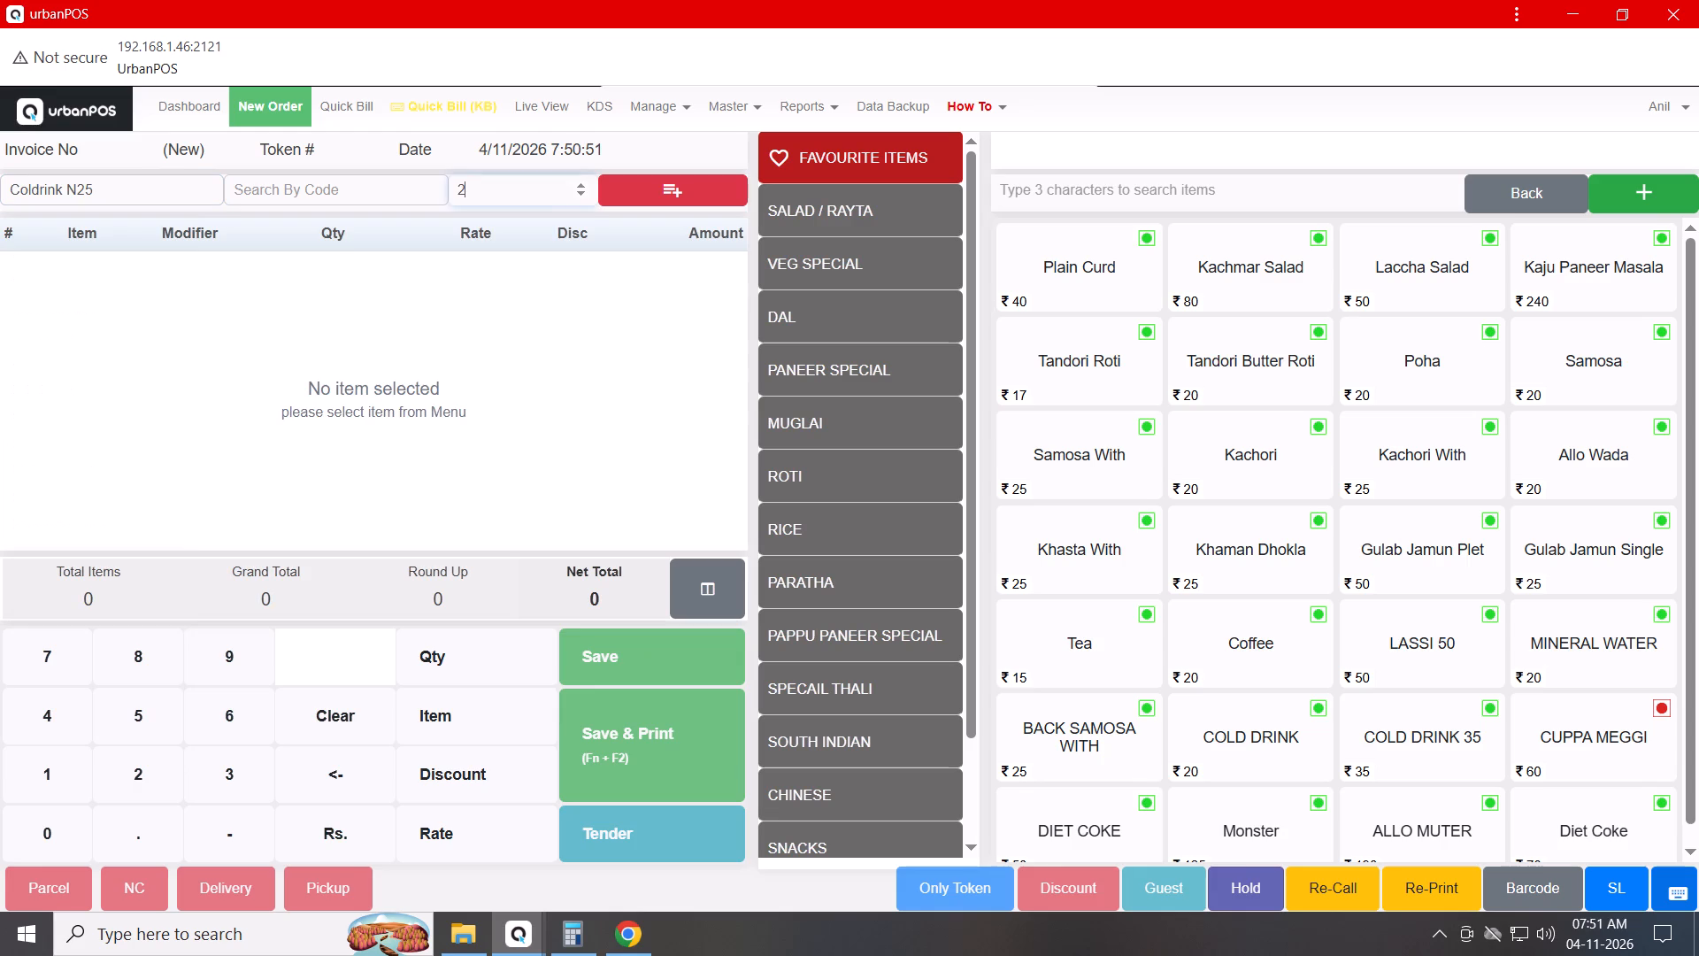
{"action": "key", "text": "Return"}
{"action": "key", "text": "F2"}
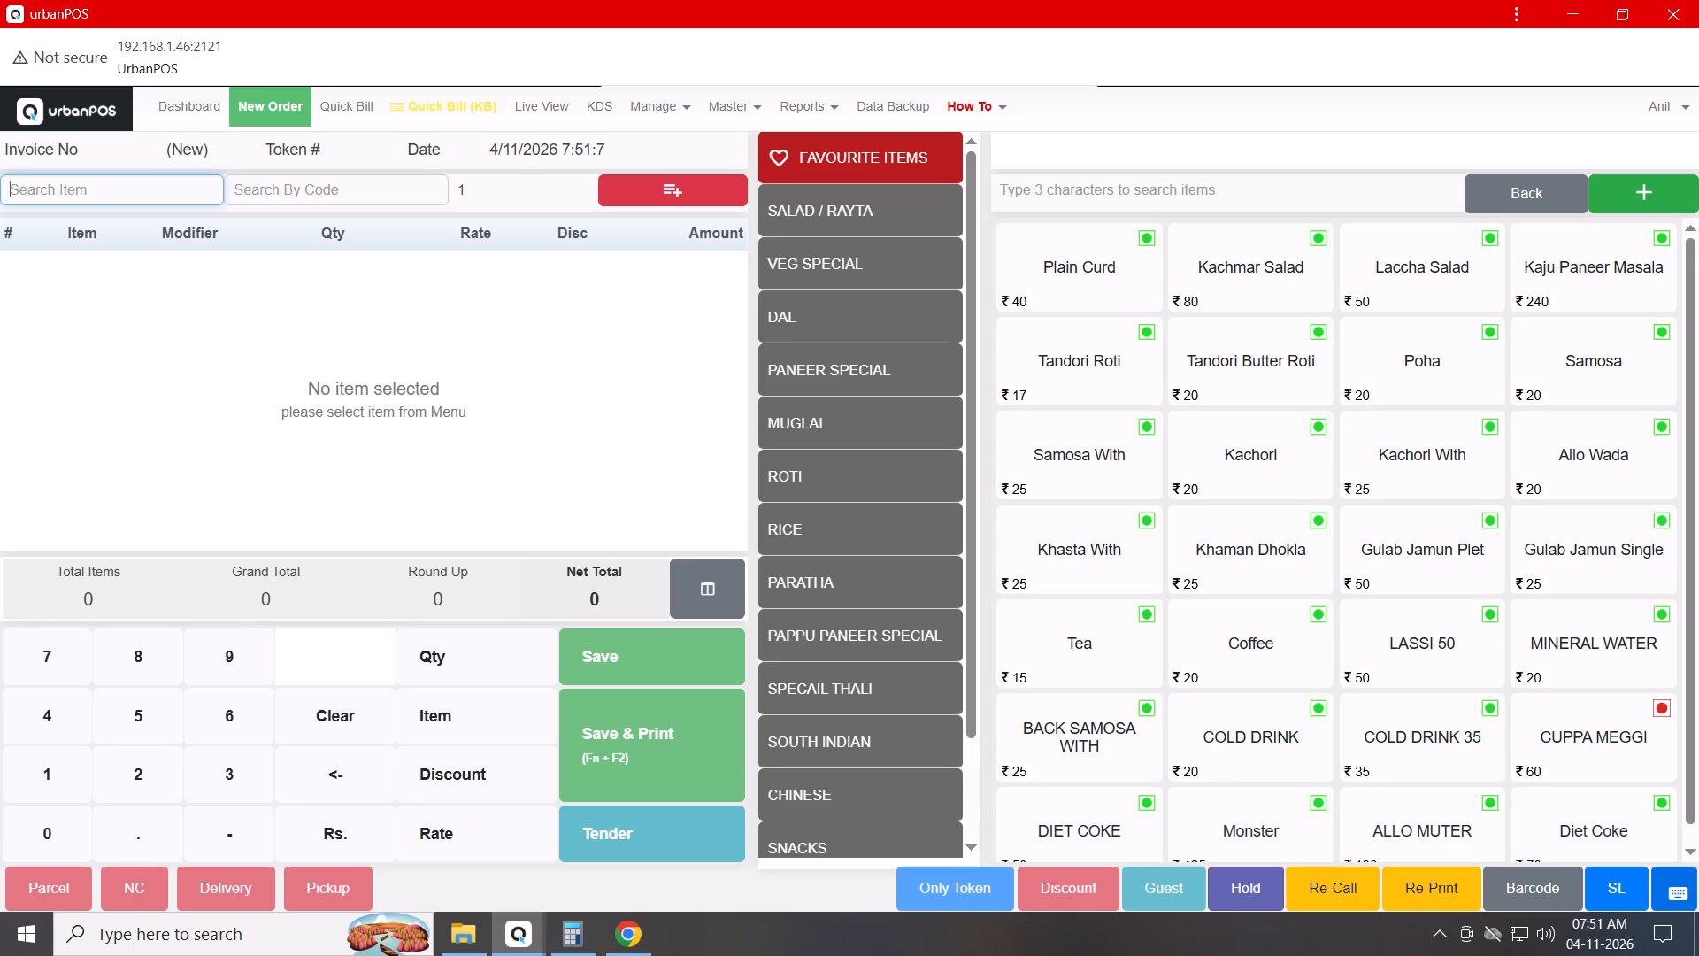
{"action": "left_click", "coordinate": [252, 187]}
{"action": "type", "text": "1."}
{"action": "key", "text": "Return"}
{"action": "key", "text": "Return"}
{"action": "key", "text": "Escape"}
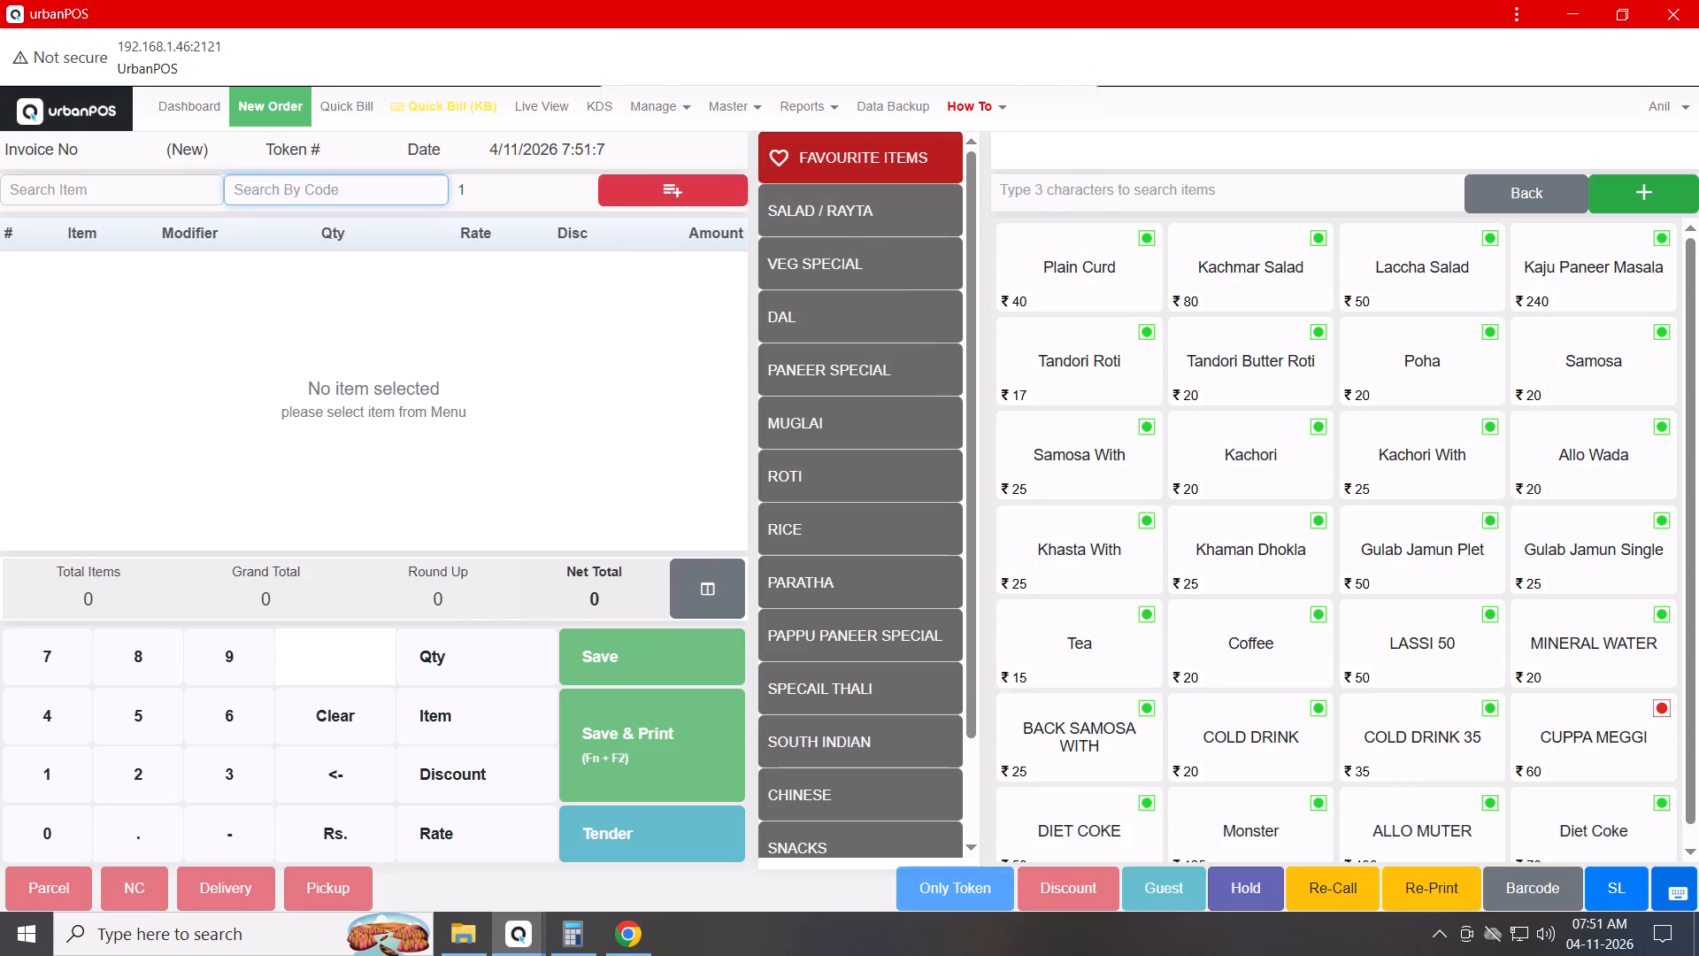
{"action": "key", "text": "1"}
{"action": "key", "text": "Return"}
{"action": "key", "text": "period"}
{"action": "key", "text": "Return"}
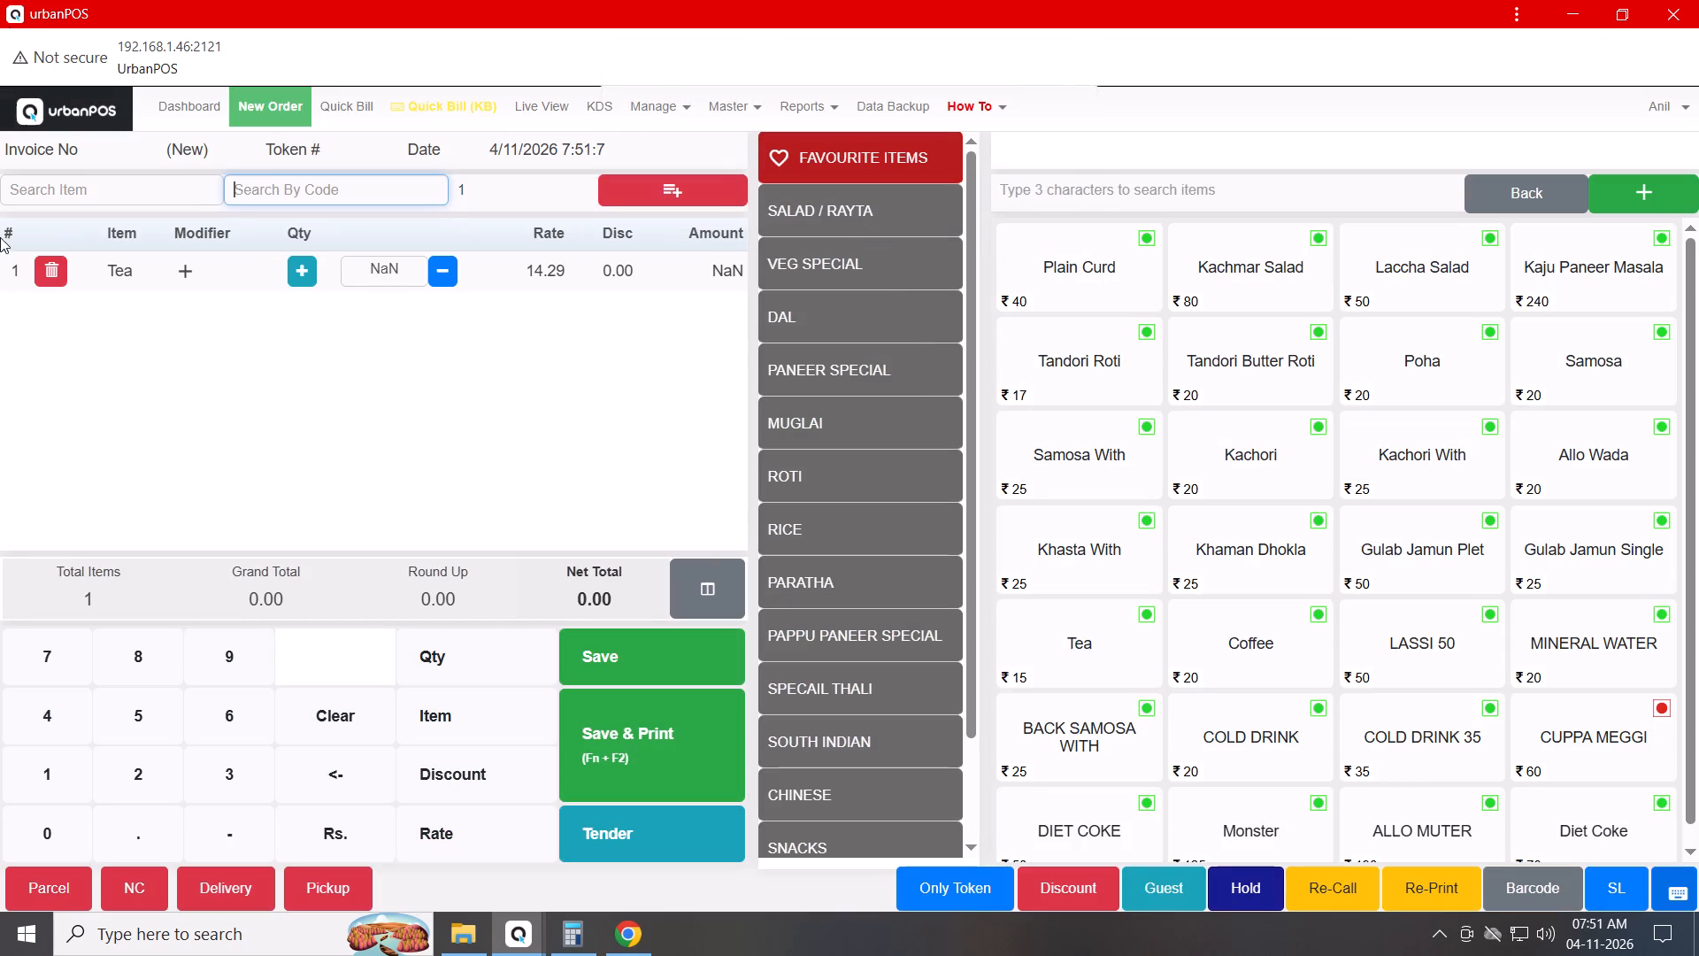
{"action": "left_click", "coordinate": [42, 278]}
Bill one Tea on a new invoice using item code 1, and save and print it.
{"action": "left_click", "coordinate": [251, 193]}
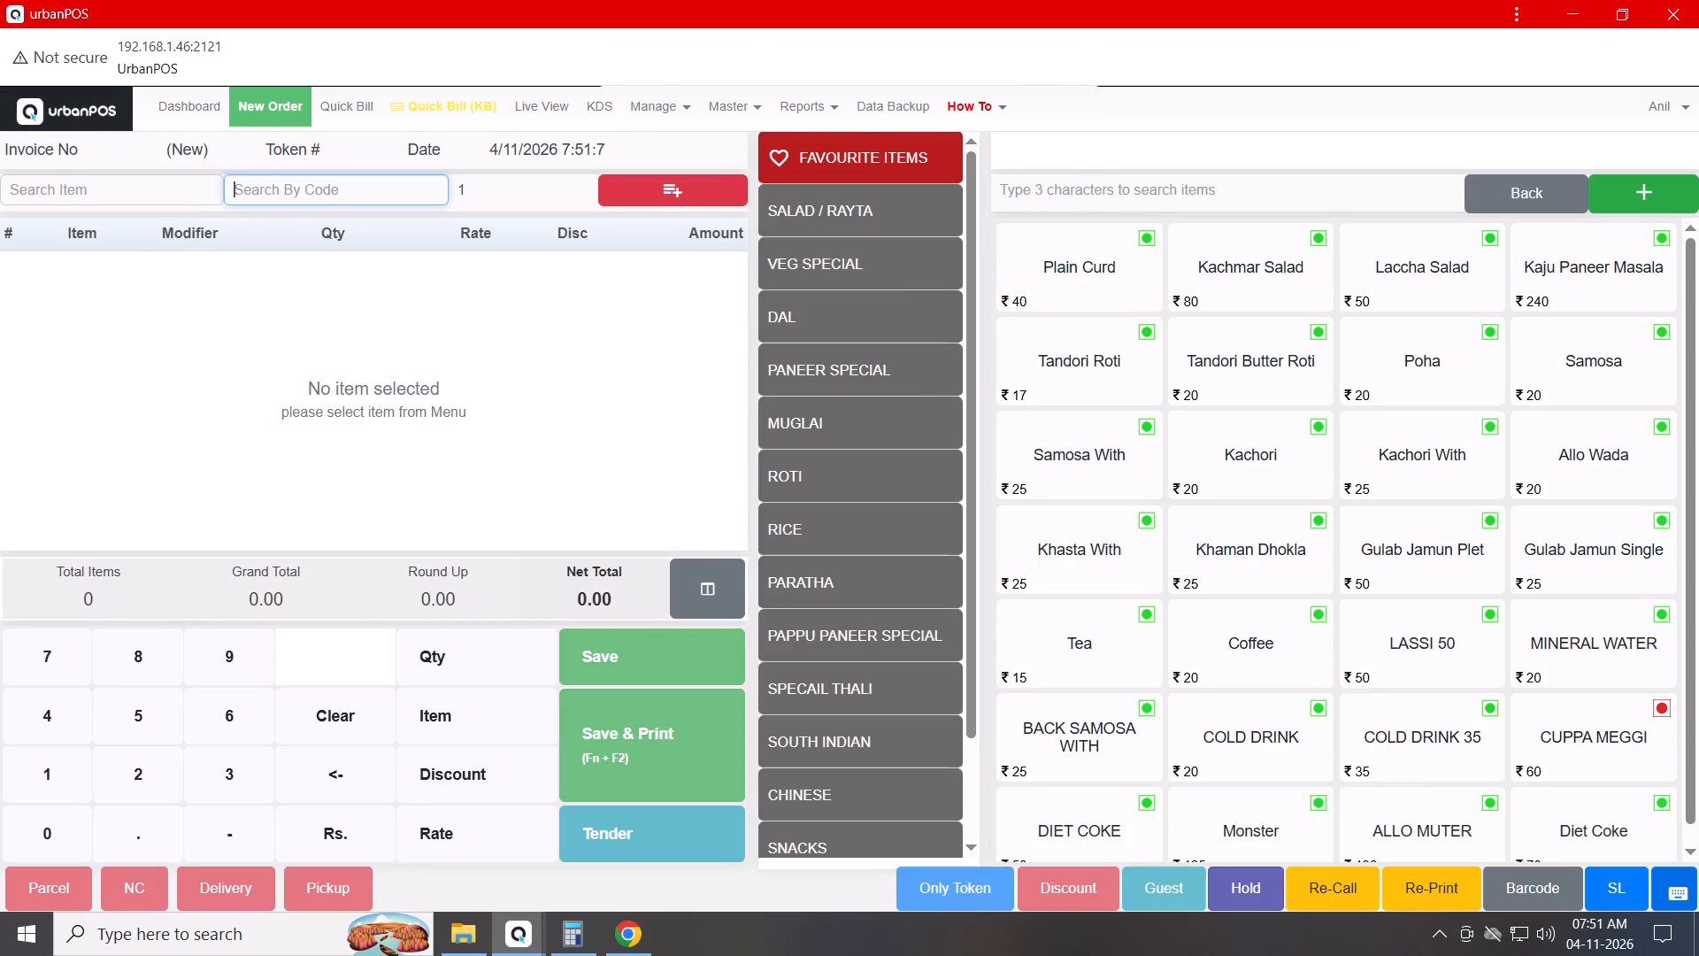
{"action": "key", "text": "1"}
{"action": "key", "text": "Return"}
{"action": "key", "text": "Return"}
{"action": "key", "text": "F2"}
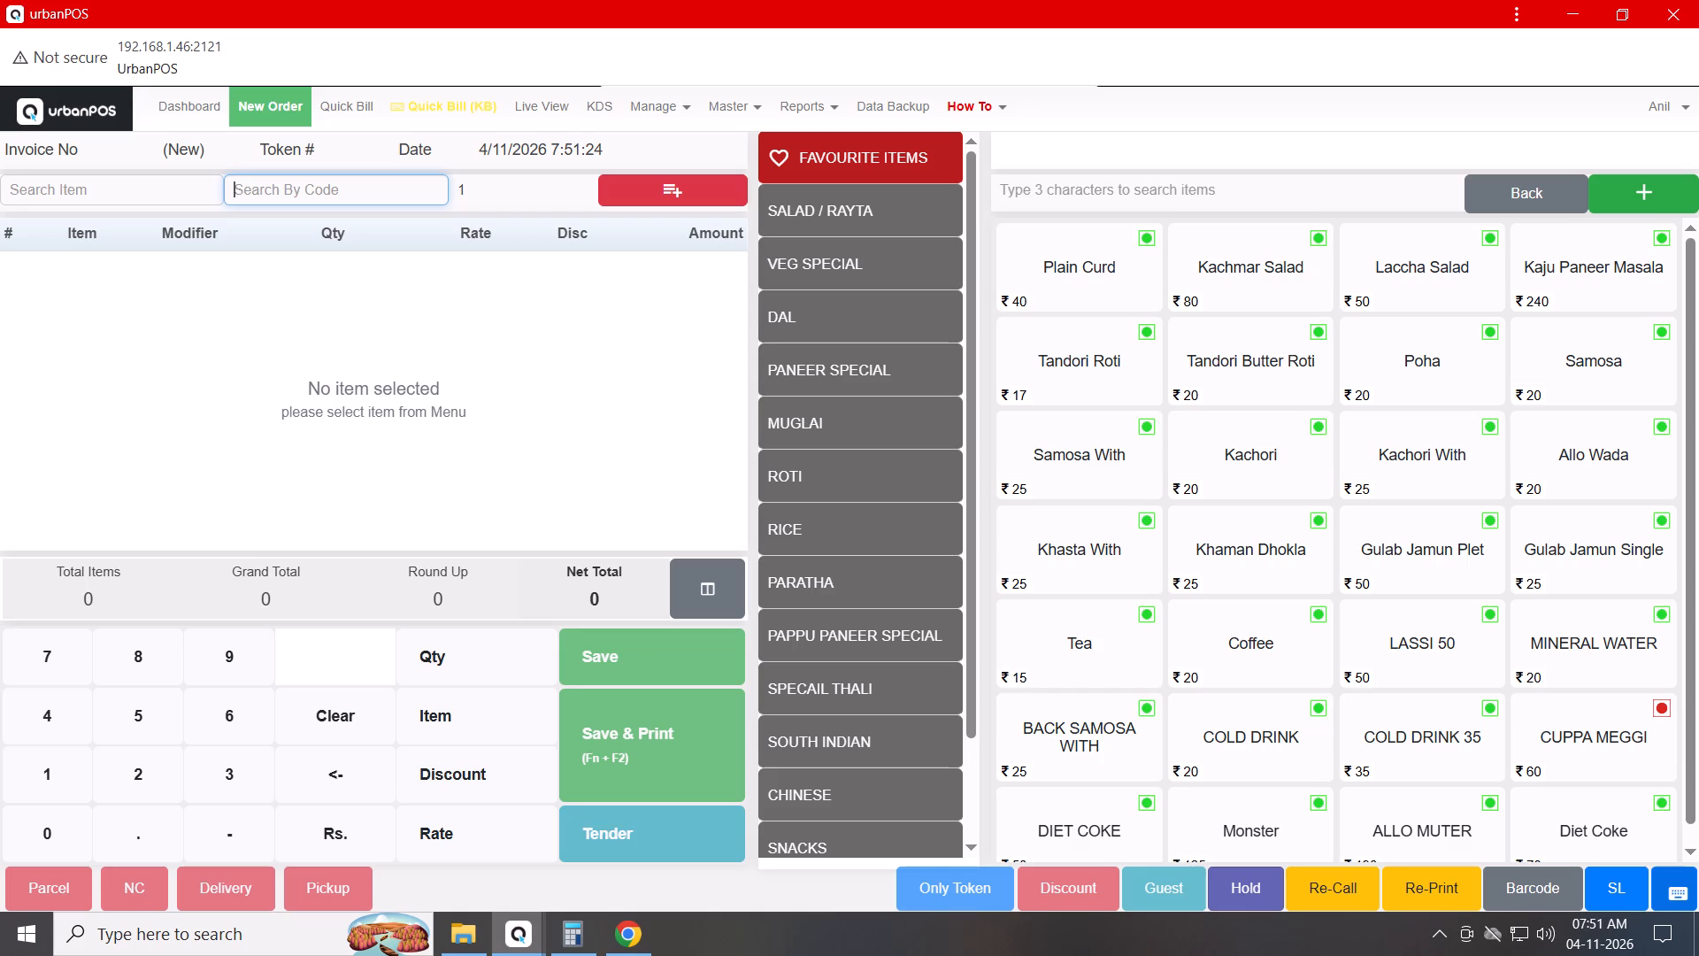
Bill one Poha on a new invoice using item code 02, and save and print it.
{"action": "type", "text": "02"}
{"action": "key", "text": "Return"}
{"action": "key", "text": "Return"}
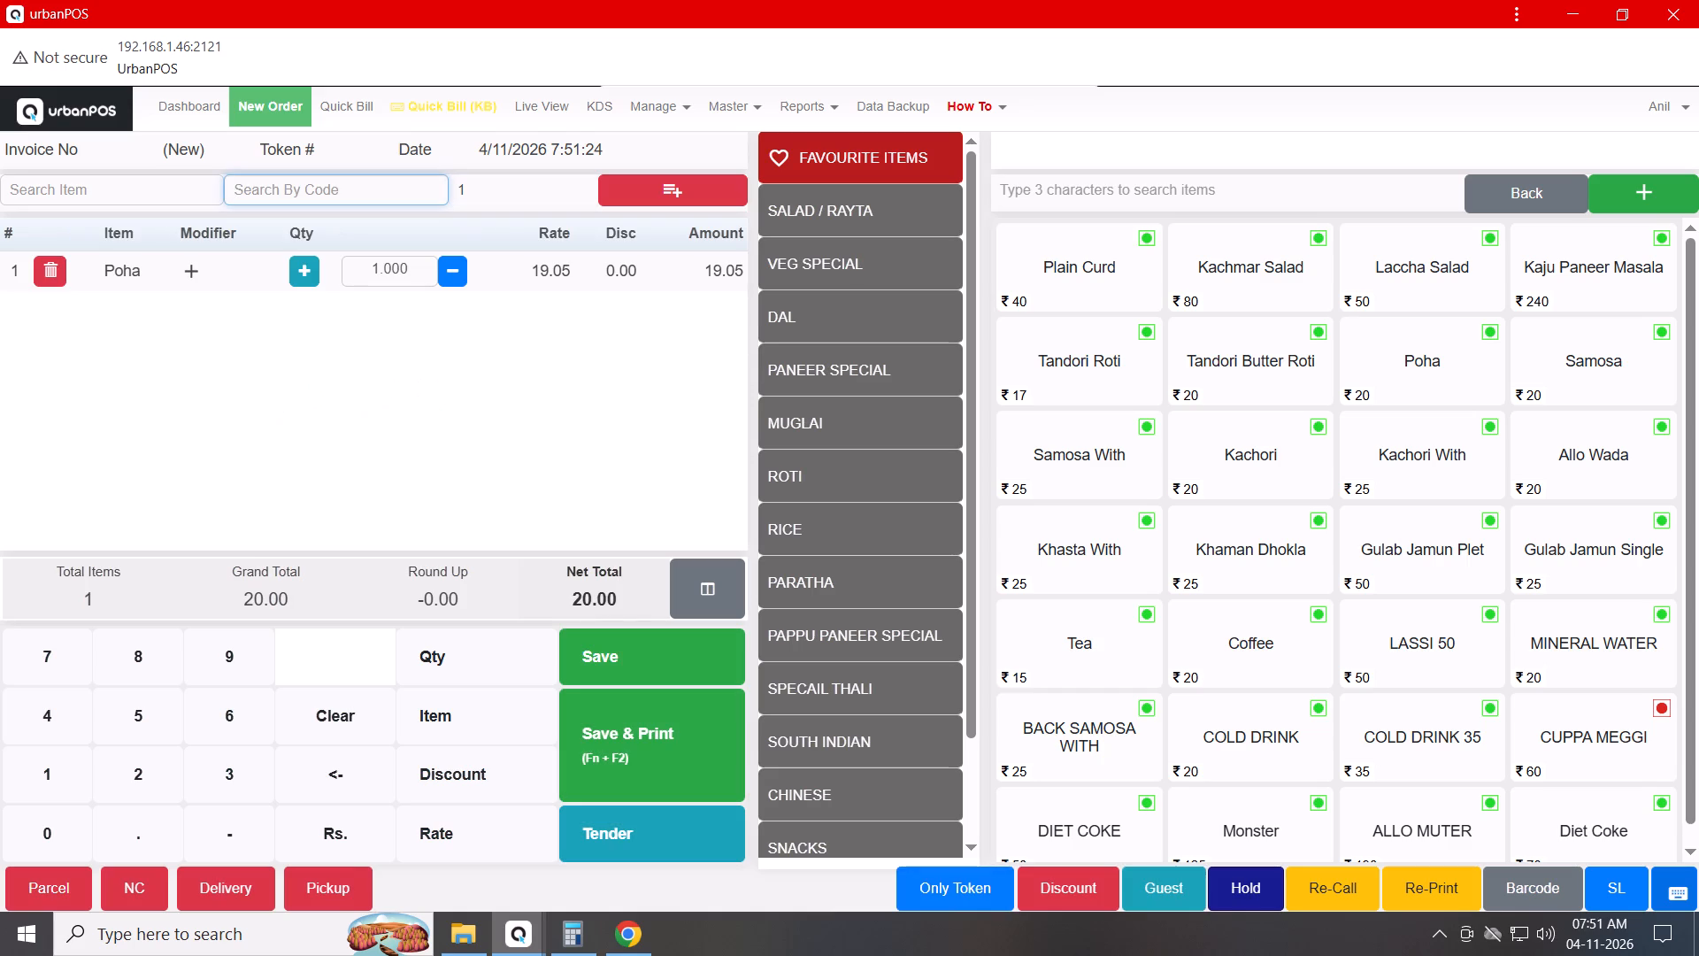
{"action": "key", "text": "F2"}
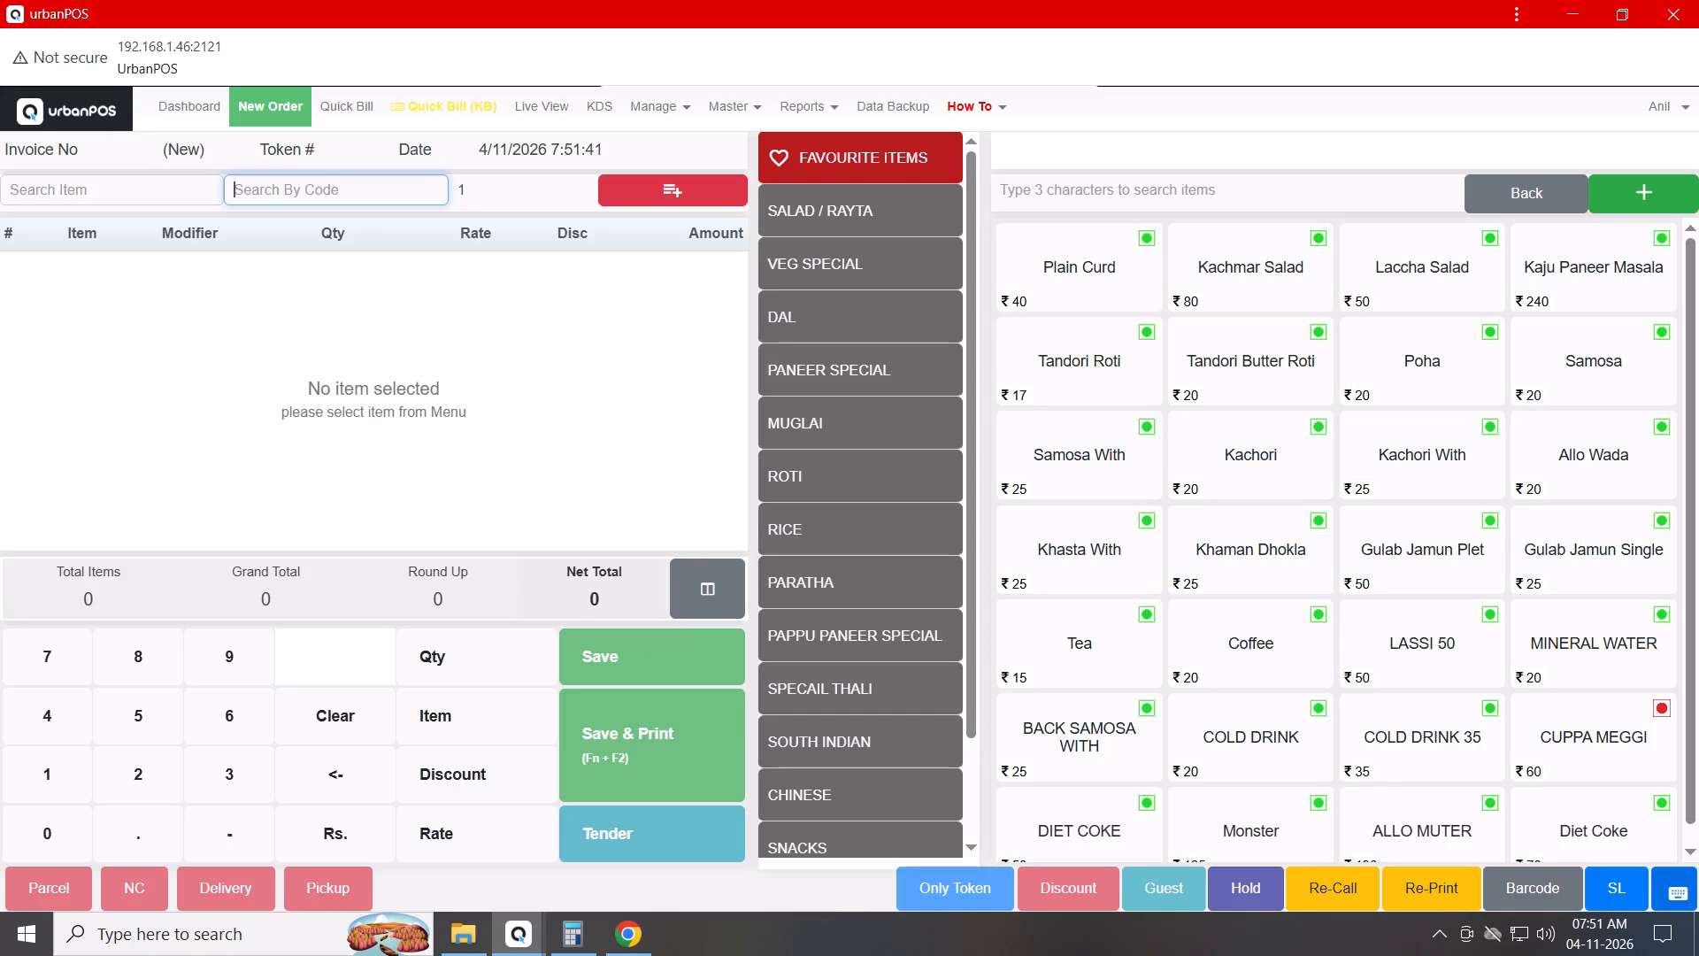
Bill 2 Allo Wada from the favourite items on a new invoice, and save and print it.
{"action": "double_click", "coordinate": [1647, 447]}
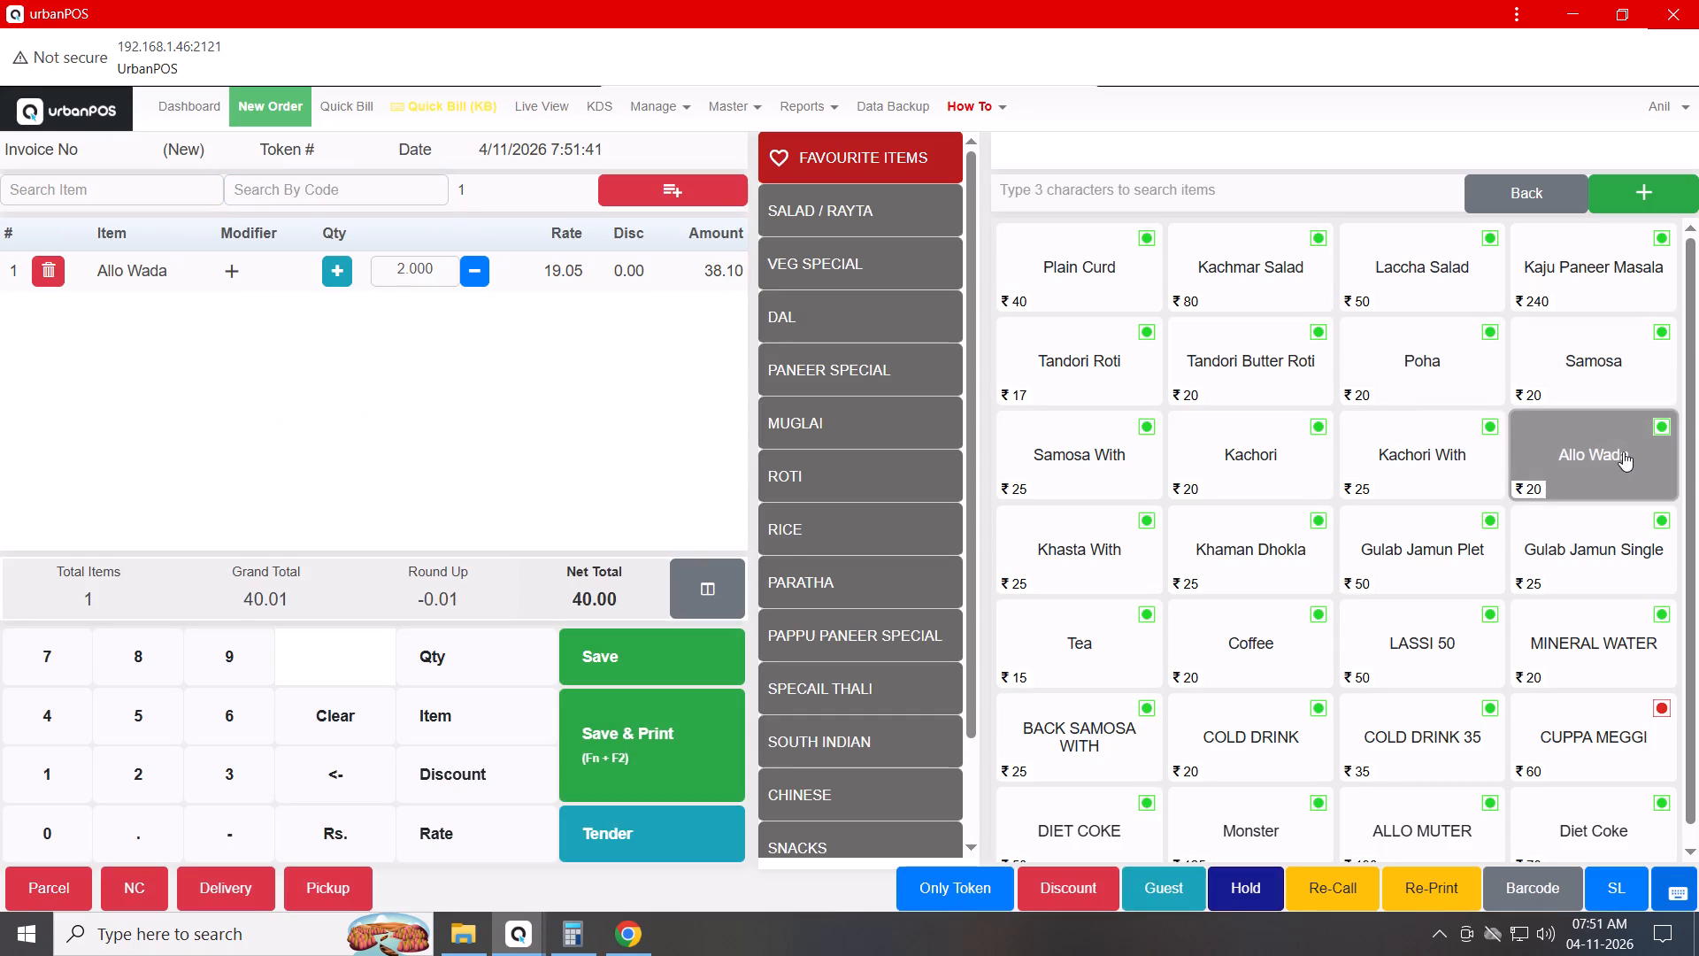
{"action": "key", "text": "F2"}
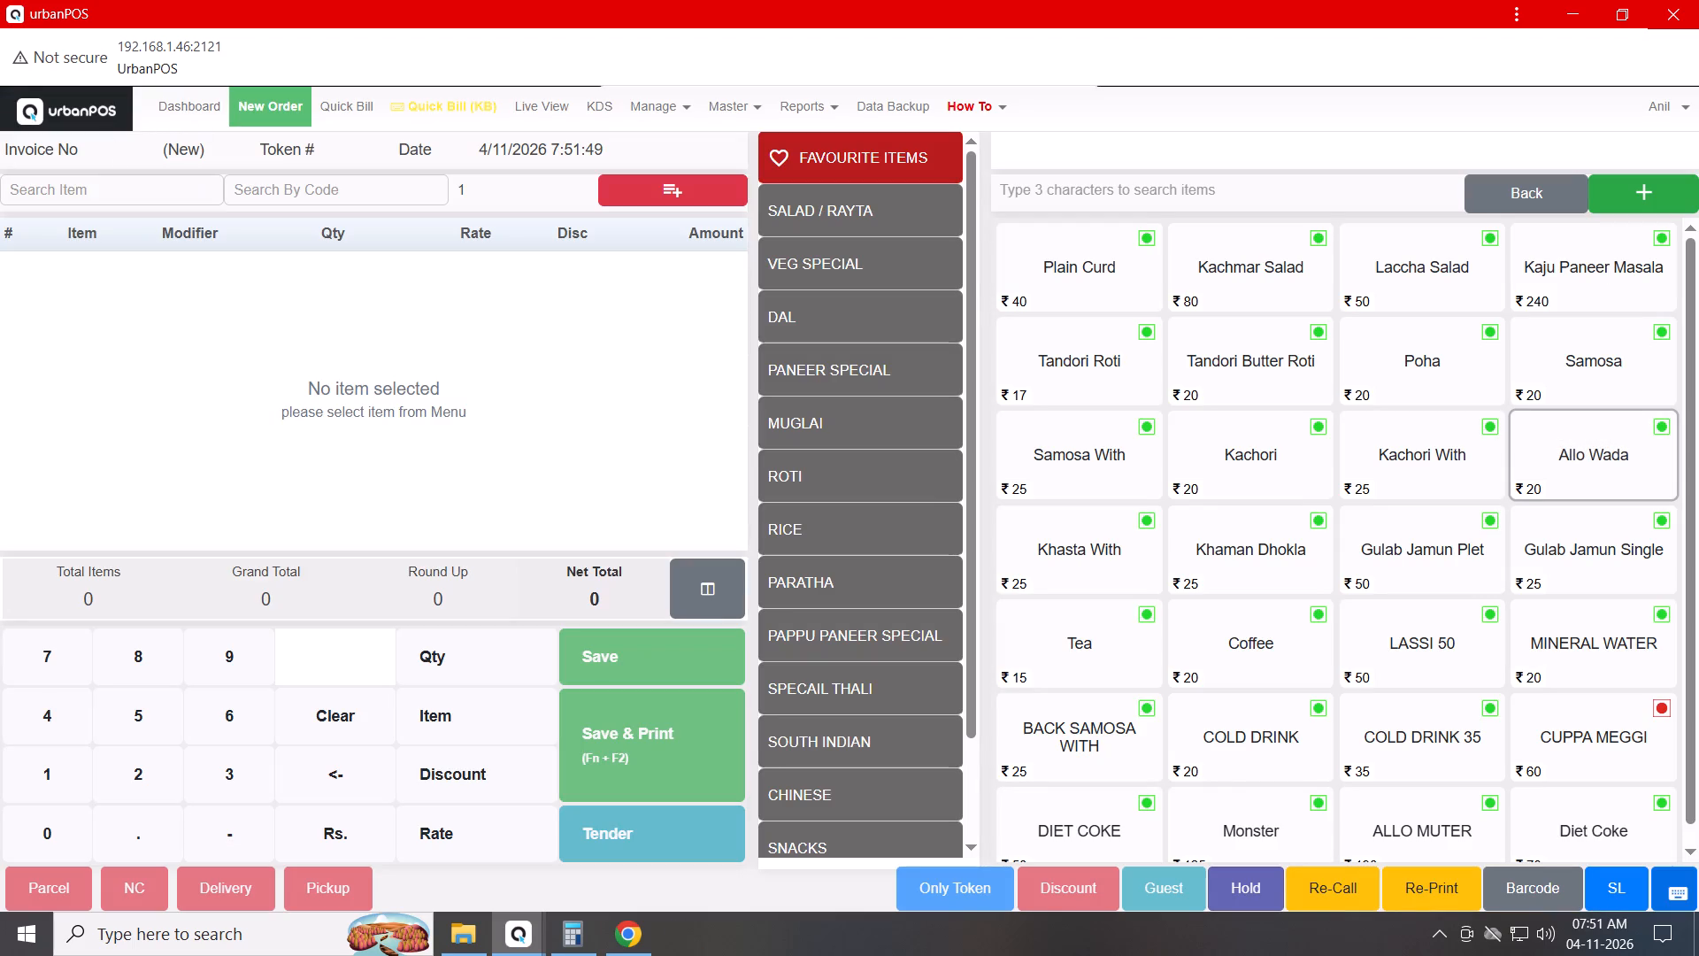
Bill 2 Tea on a new invoice using item code 1, and save and print it.
{"action": "left_click", "coordinate": [236, 192]}
{"action": "key", "text": "1"}
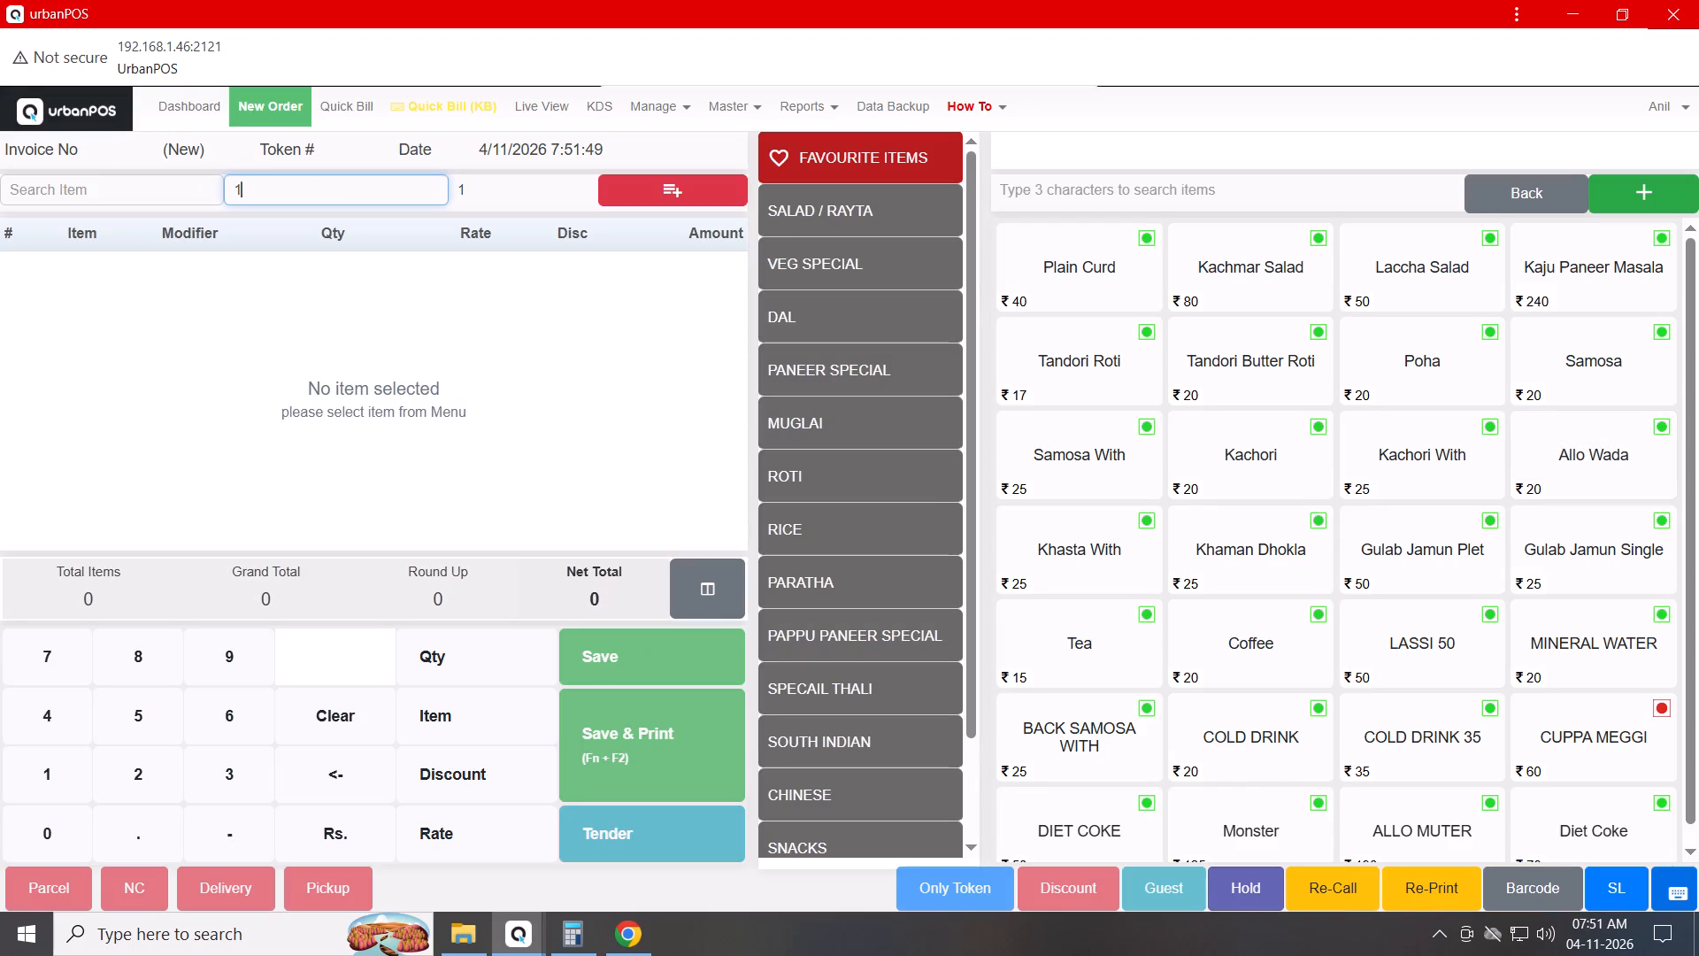
{"action": "key", "text": "Return"}
{"action": "key", "text": "2"}
{"action": "key", "text": "Return"}
{"action": "key", "text": "F2"}
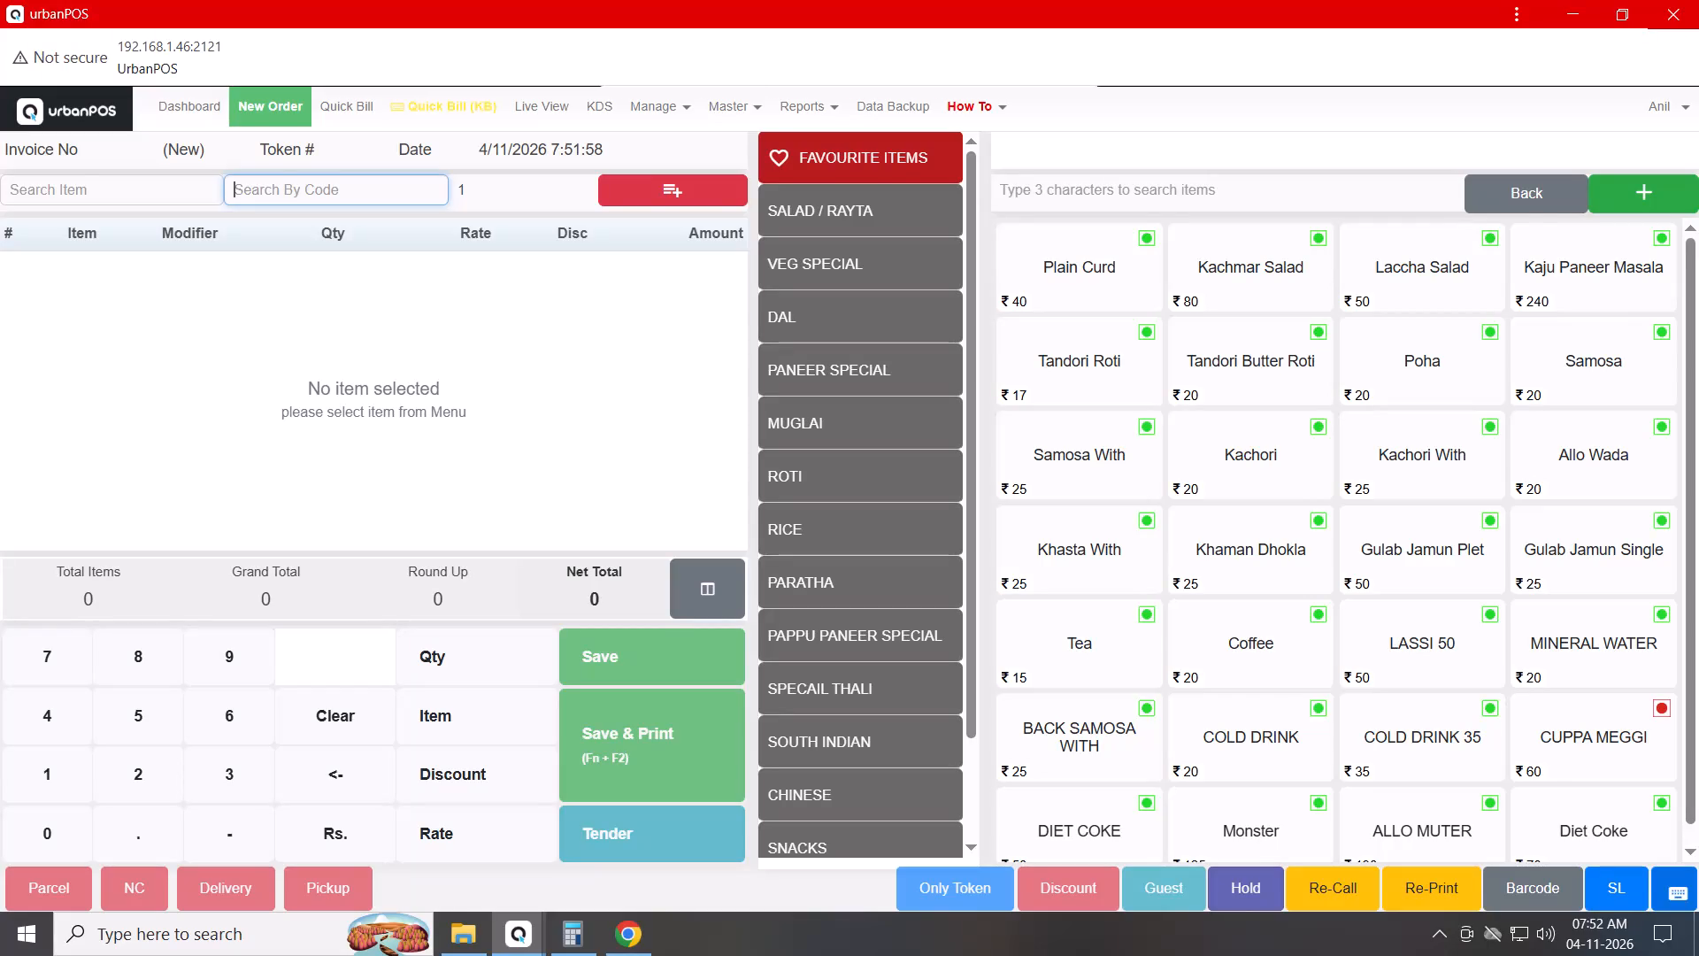
Bill one unit of the item with code 006 on a new invoice, and save and print it.
{"action": "type", "text": "006"}
{"action": "key", "text": "Return"}
{"action": "key", "text": "Return"}
{"action": "key", "text": "F2"}
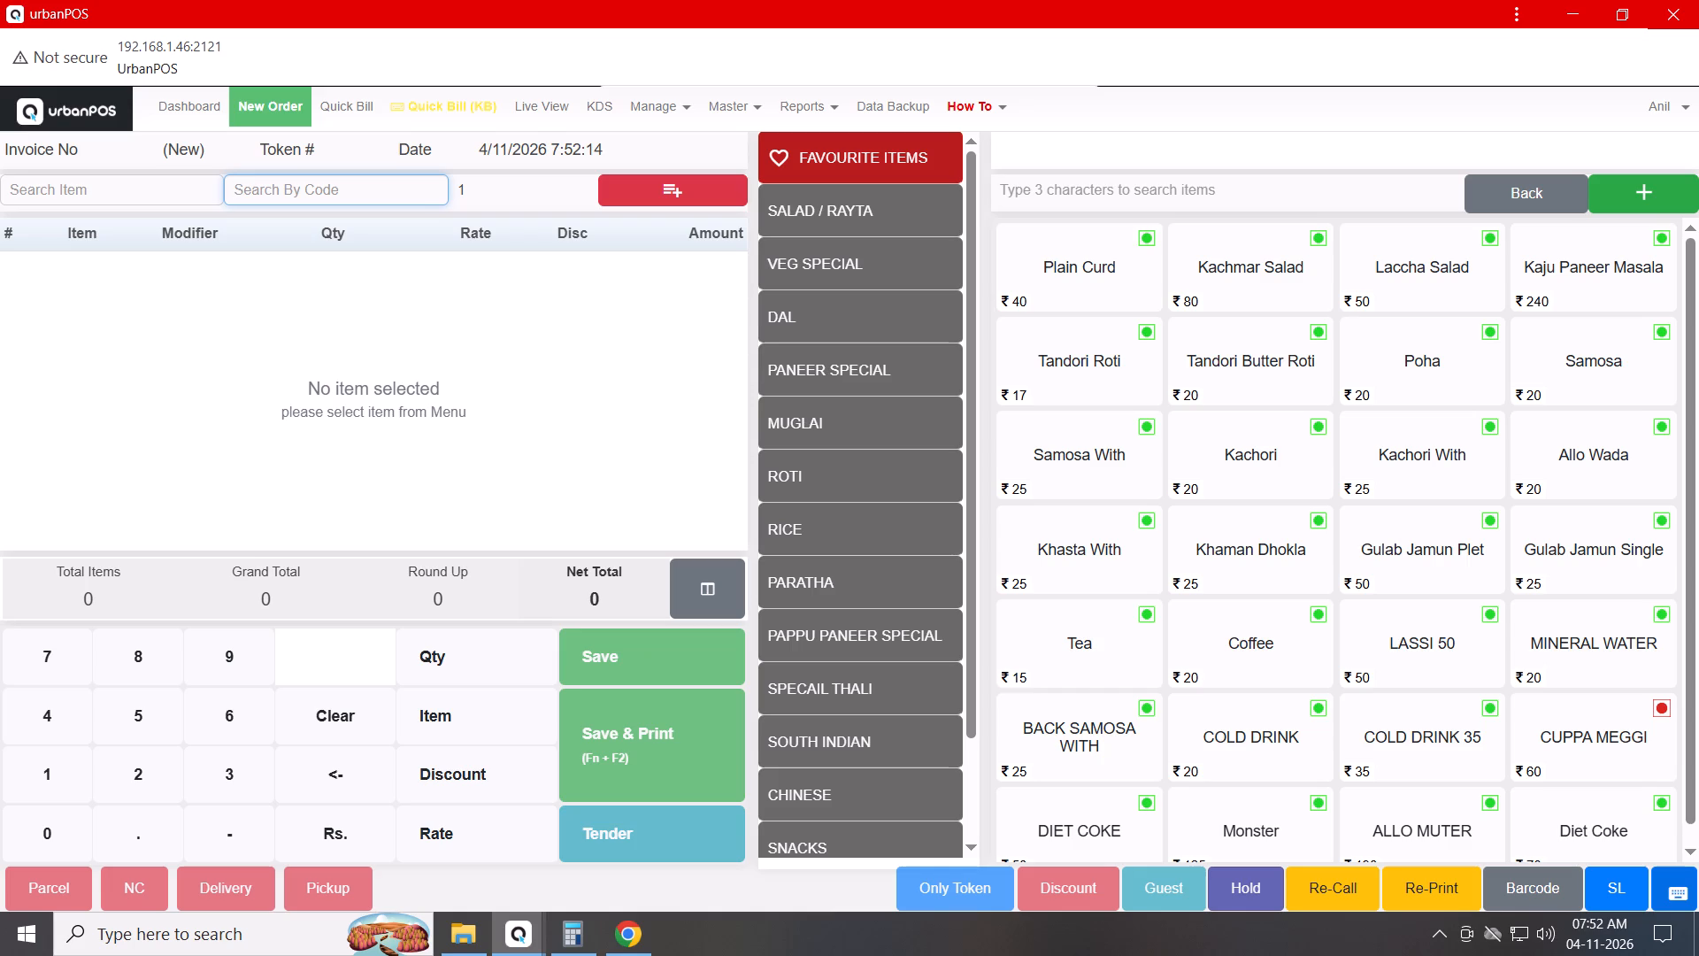
Bill 2 Tea on a new invoice using item code 1, and save and print it.
{"action": "key", "text": "1"}
{"action": "key", "text": "Return"}
{"action": "key", "text": "2"}
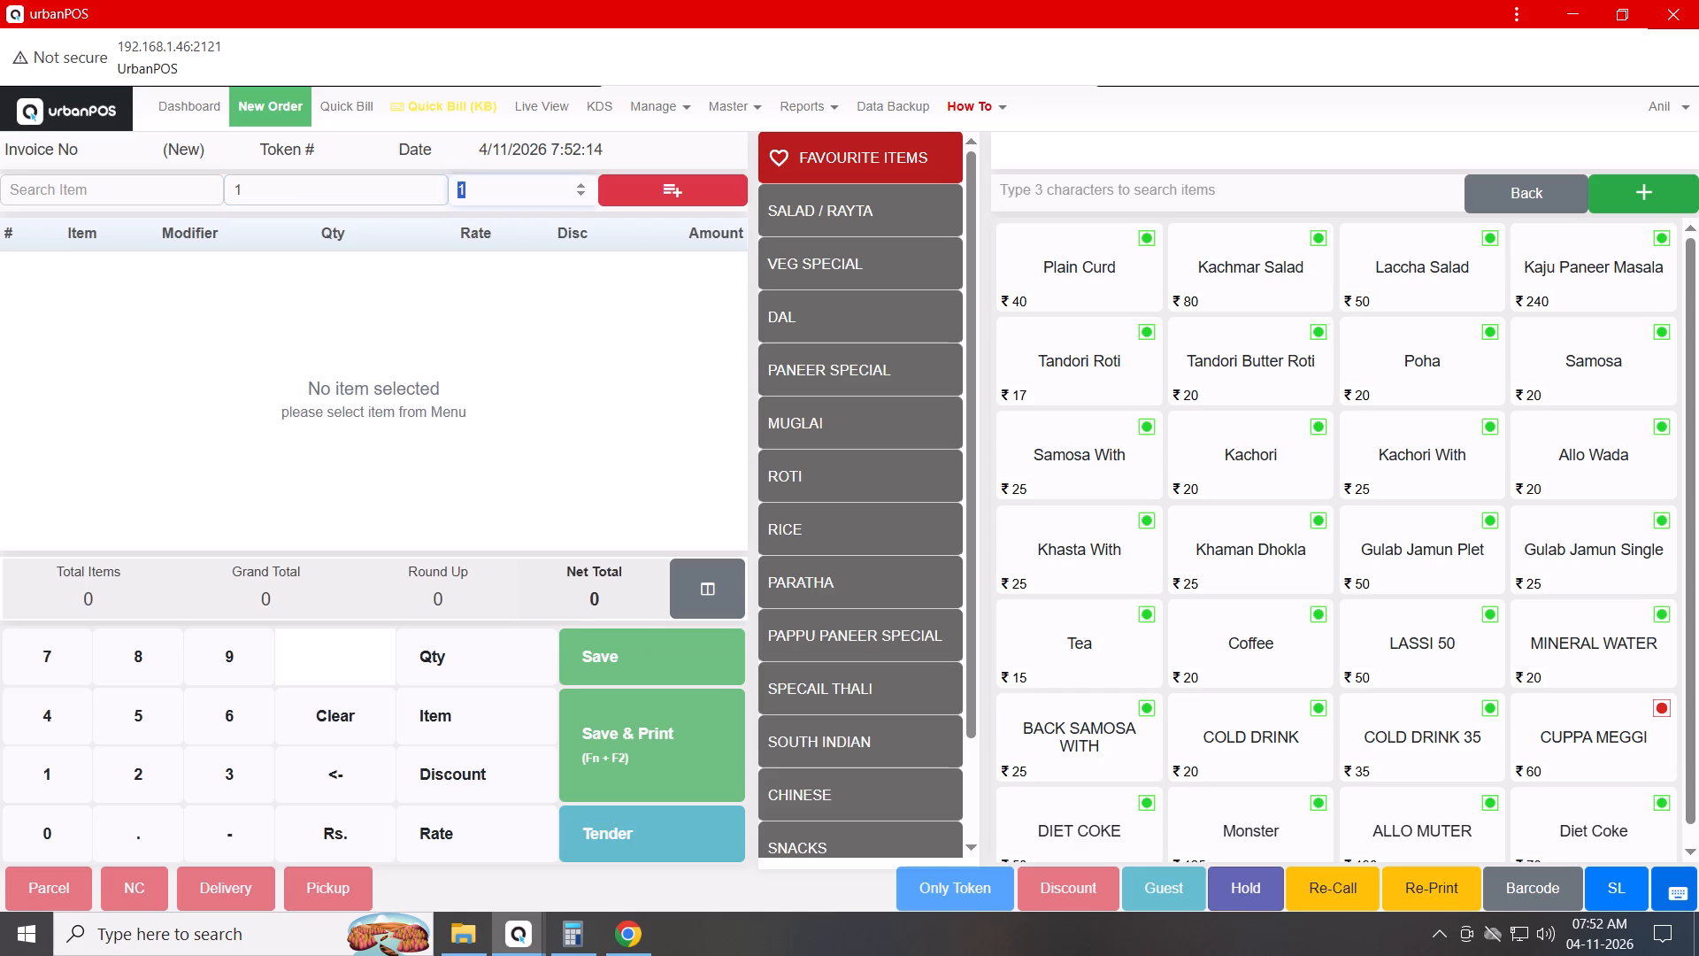
{"action": "key", "text": "Return"}
{"action": "key", "text": "F2"}
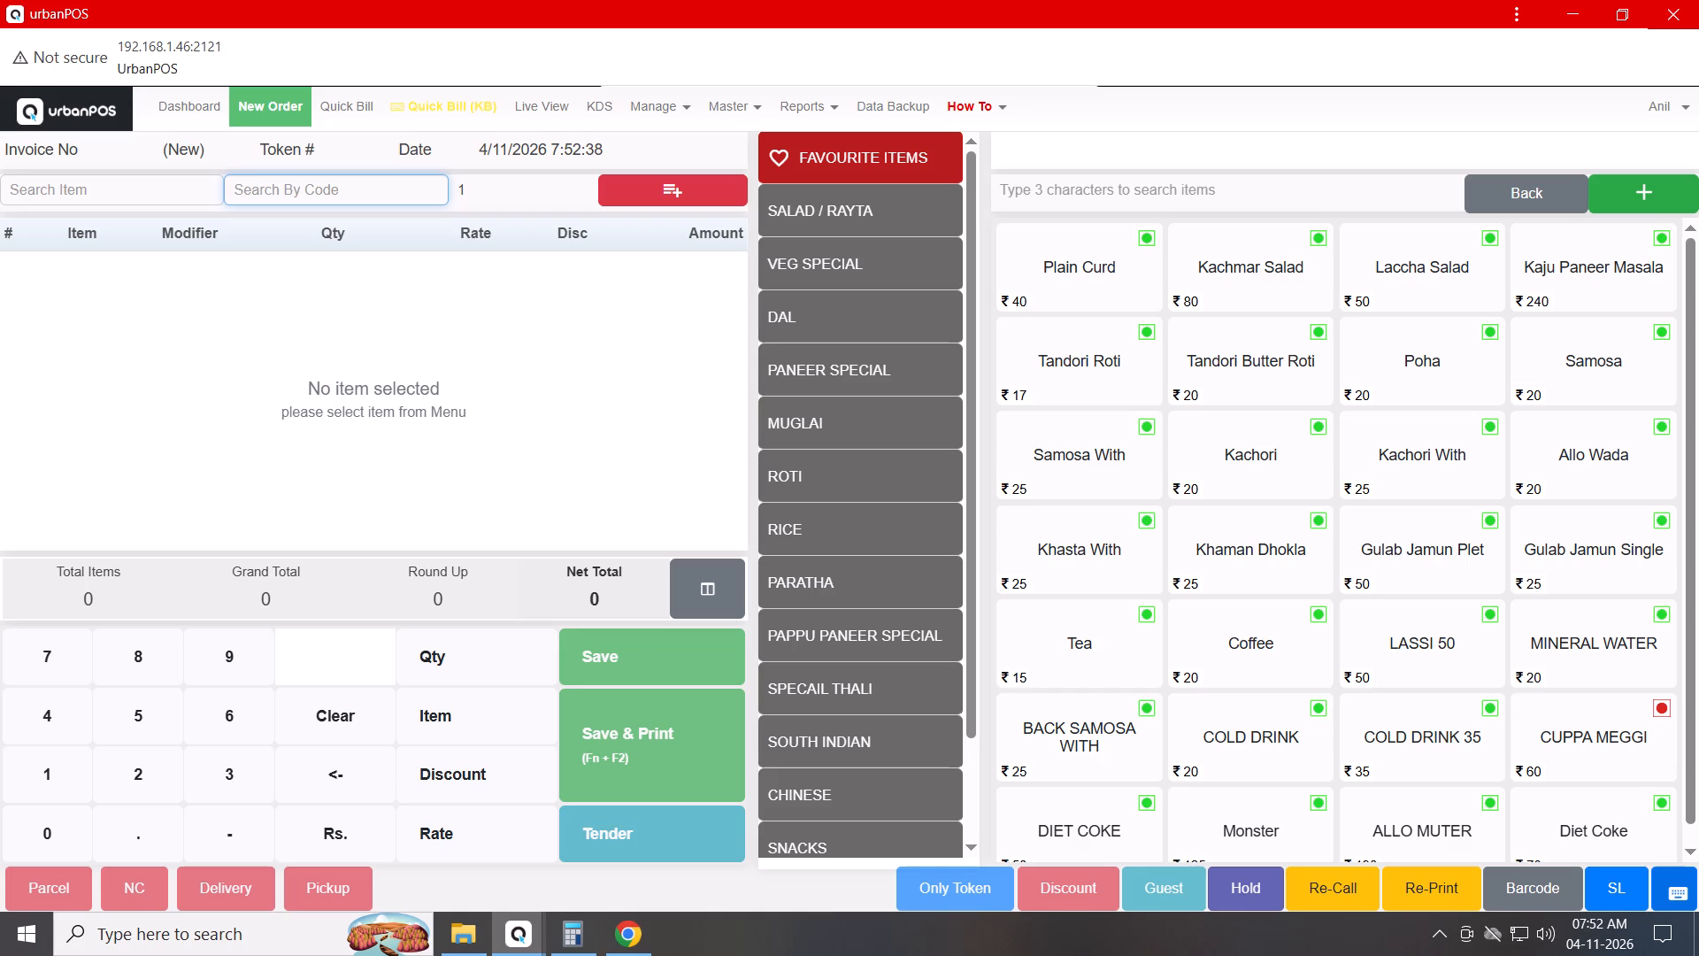
Bill one Tea on a new invoice using item code 1, and save and print it.
{"action": "key", "text": "1"}
{"action": "key", "text": "Return"}
{"action": "key", "text": "Return"}
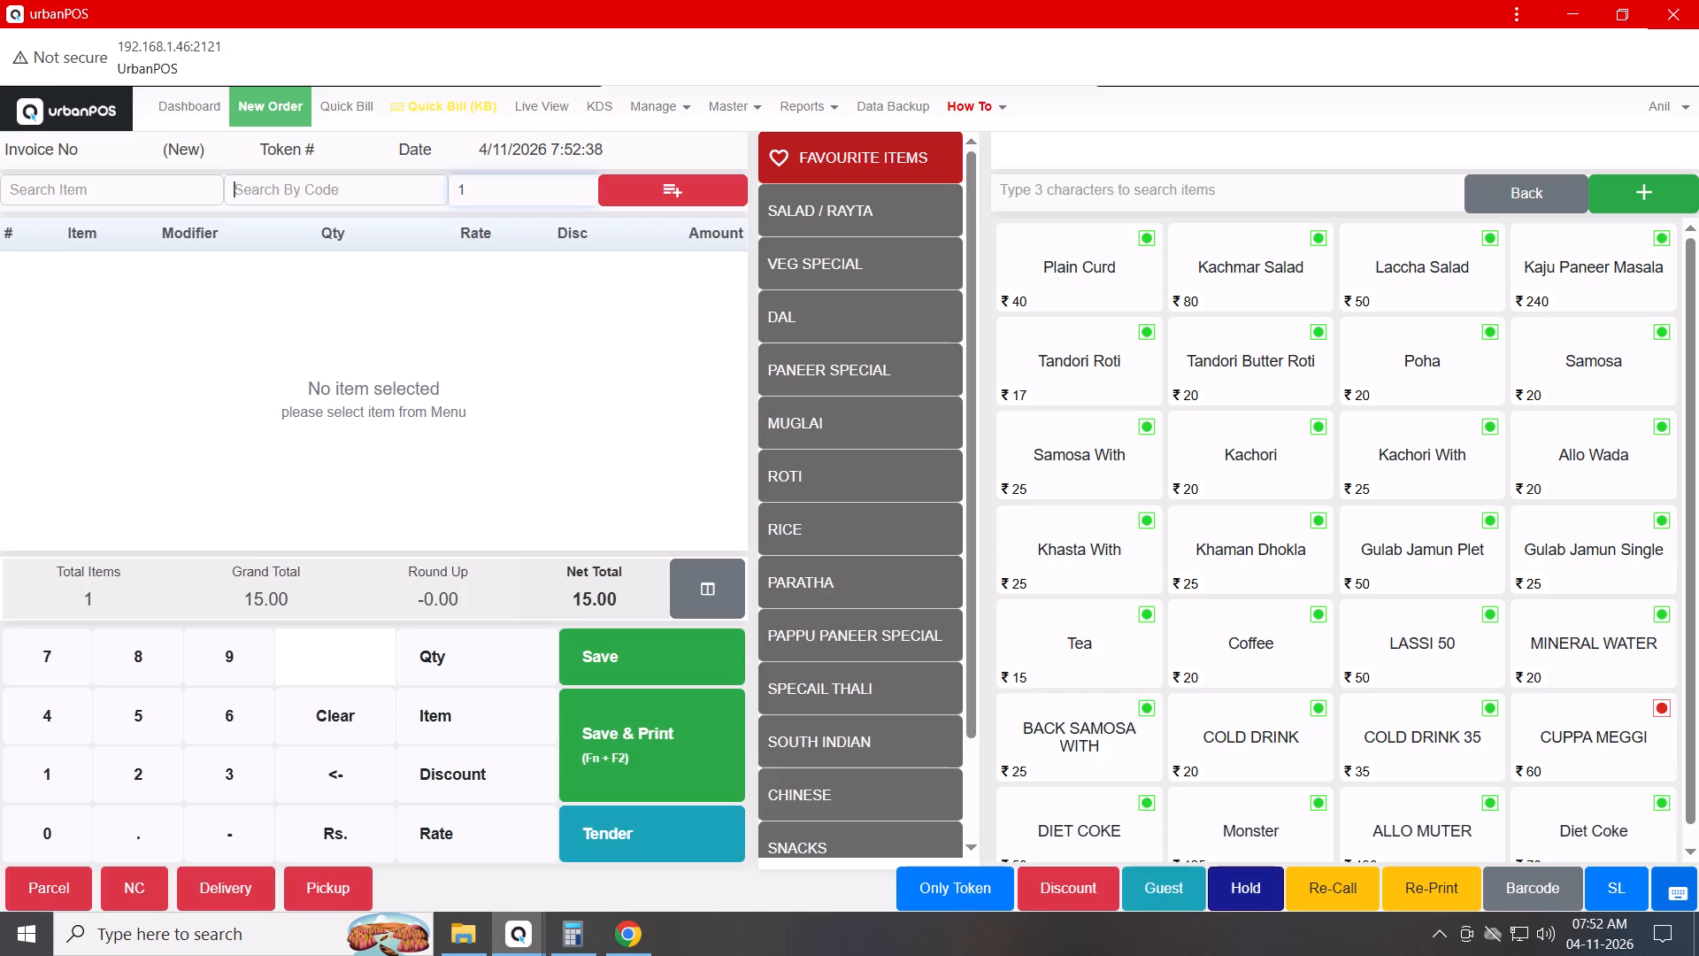
{"action": "key", "text": "F2"}
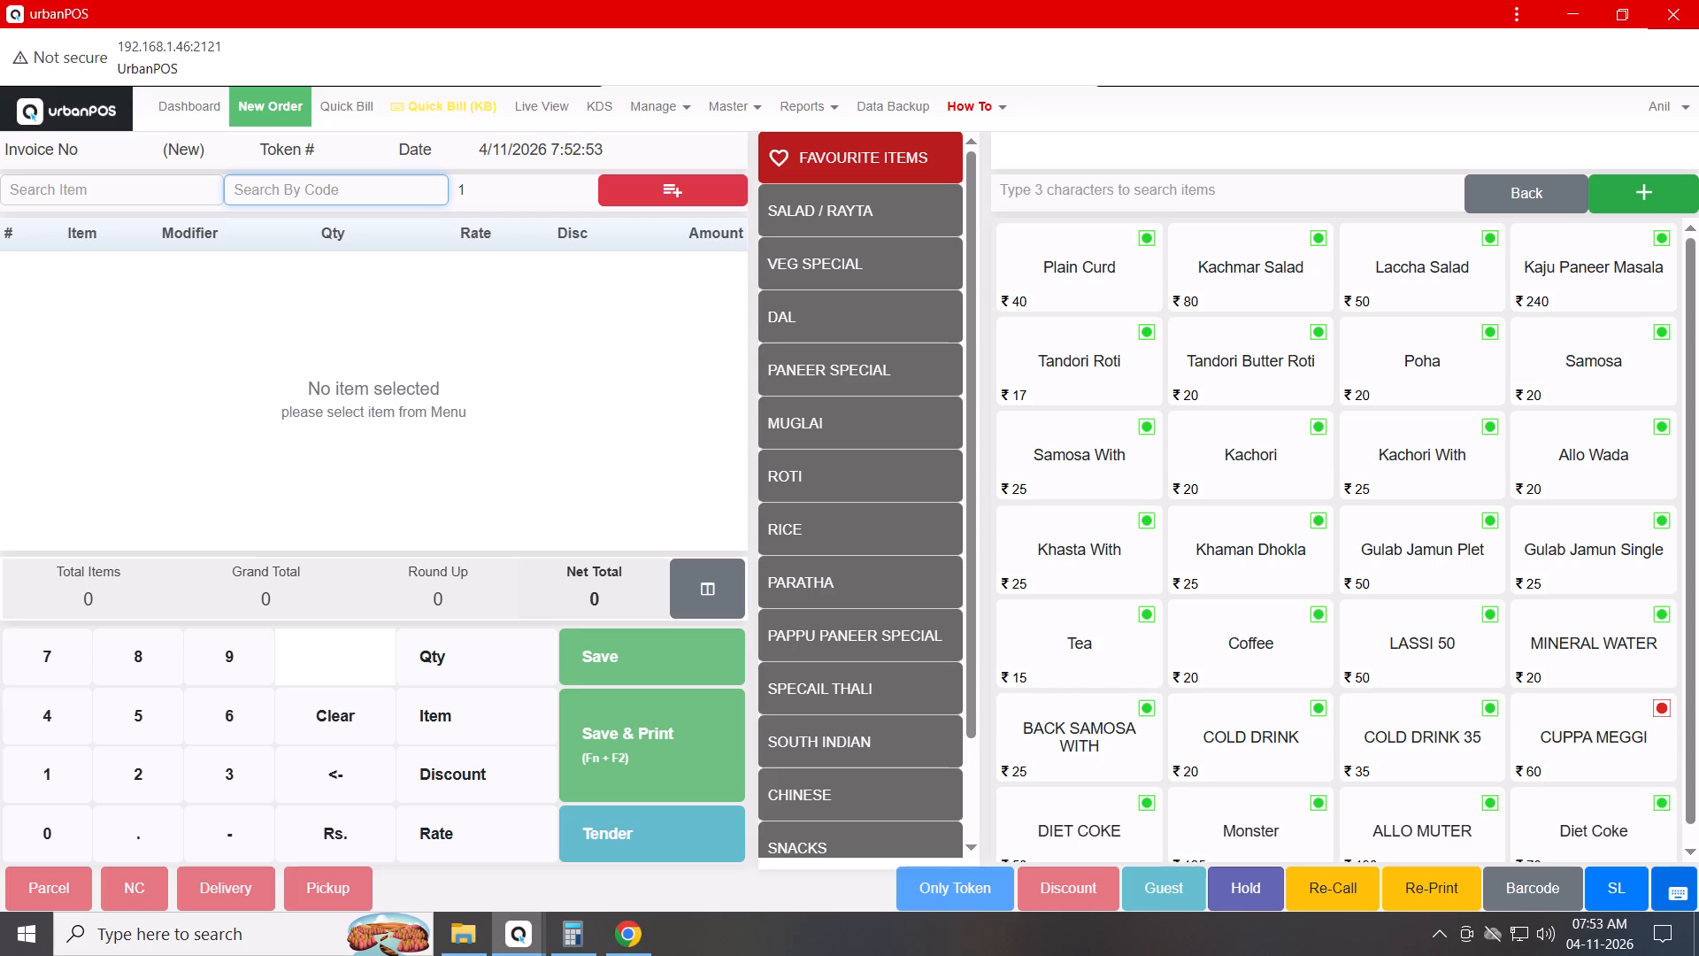
Bill another 2 Tea on a new invoice using item code 1, and save and print it.
{"action": "key", "text": "1"}
{"action": "key", "text": "Return"}
{"action": "key", "text": "2"}
{"action": "key", "text": "Return"}
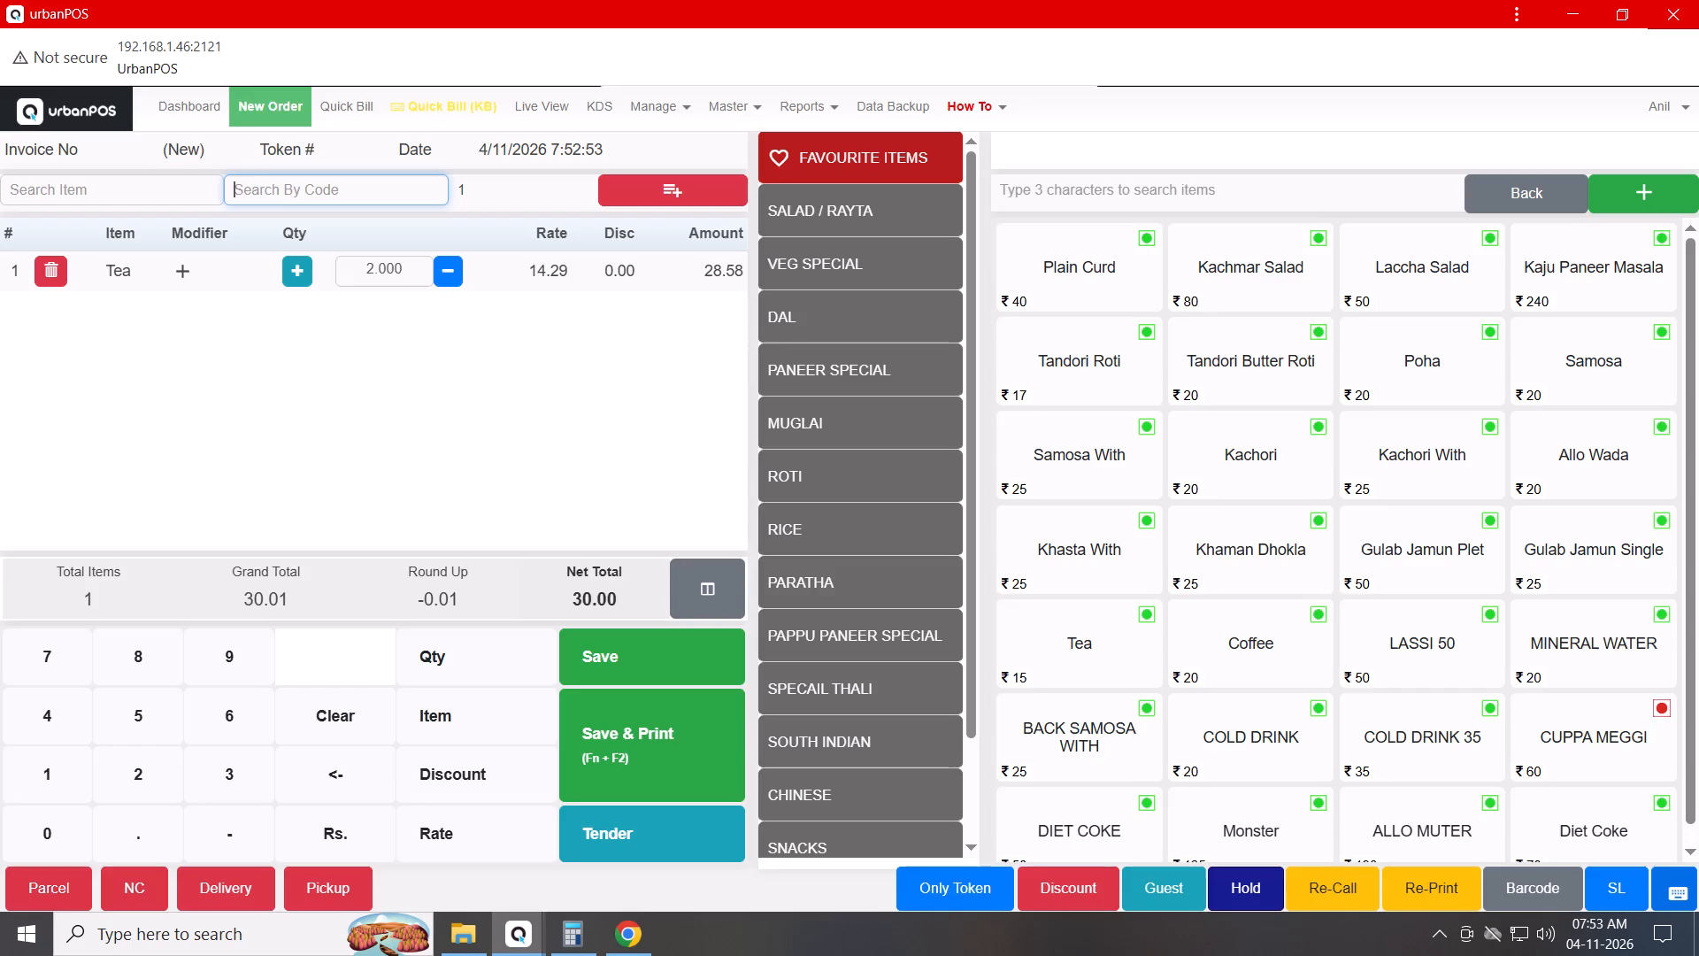
{"action": "key", "text": "F2"}
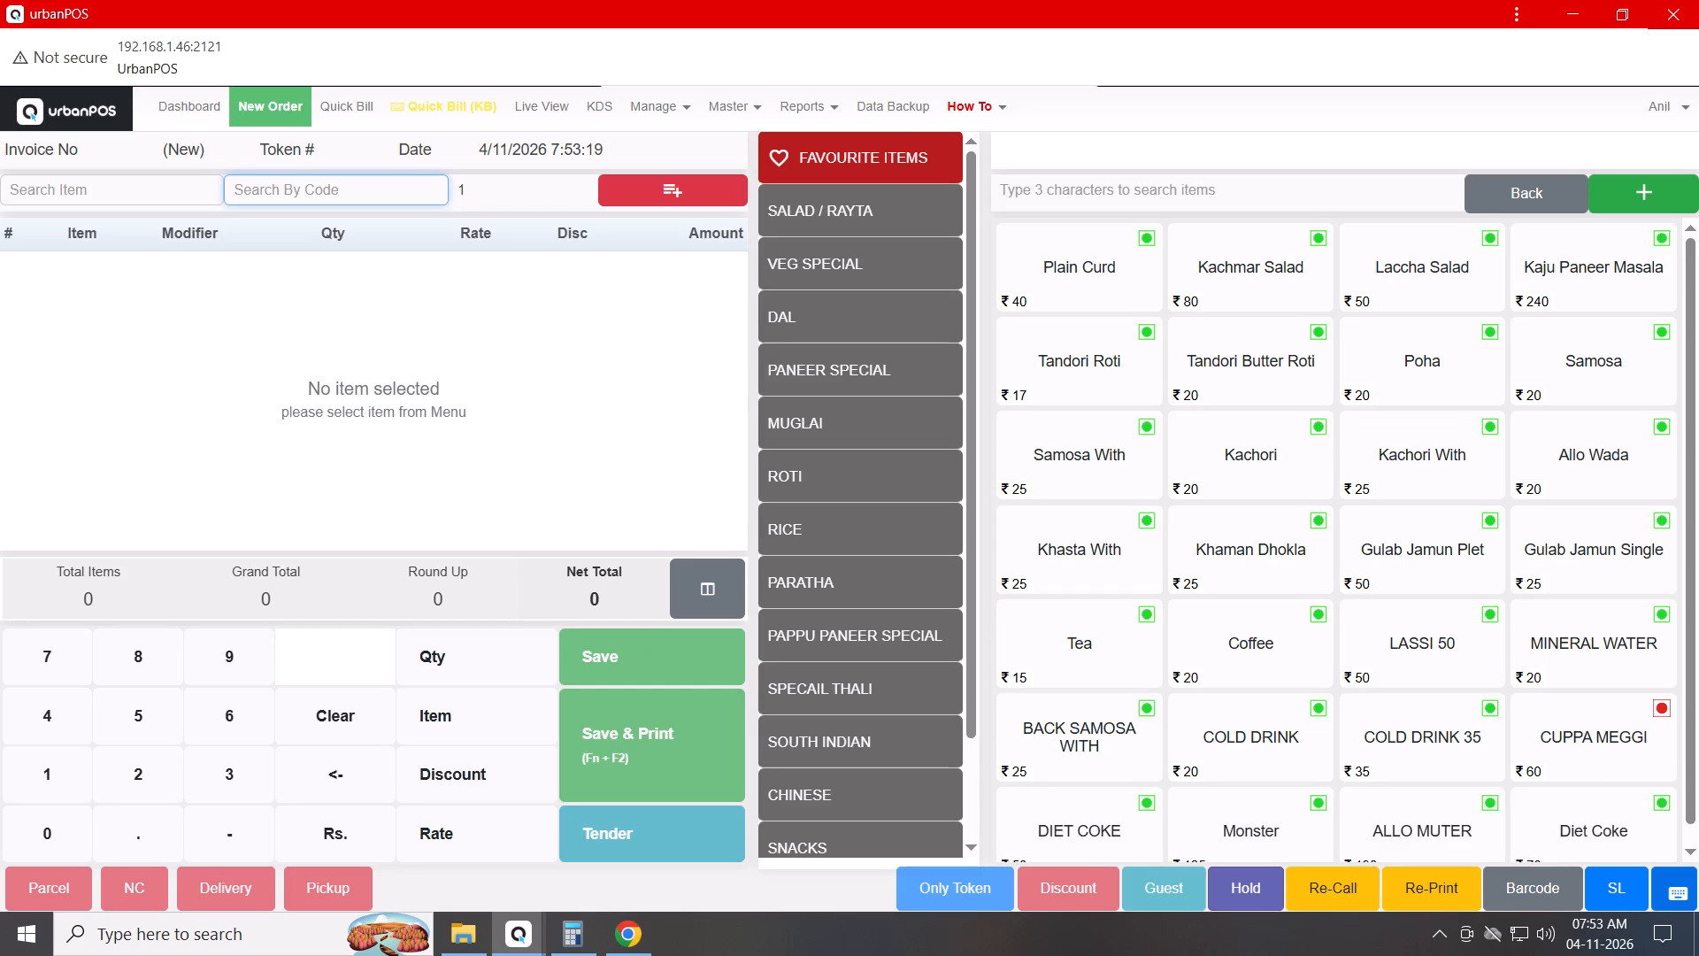
Bill one Tea on a new invoice using item code 1, and save and print it.
{"action": "key", "text": "1"}
{"action": "key", "text": "Return"}
{"action": "key", "text": "Return"}
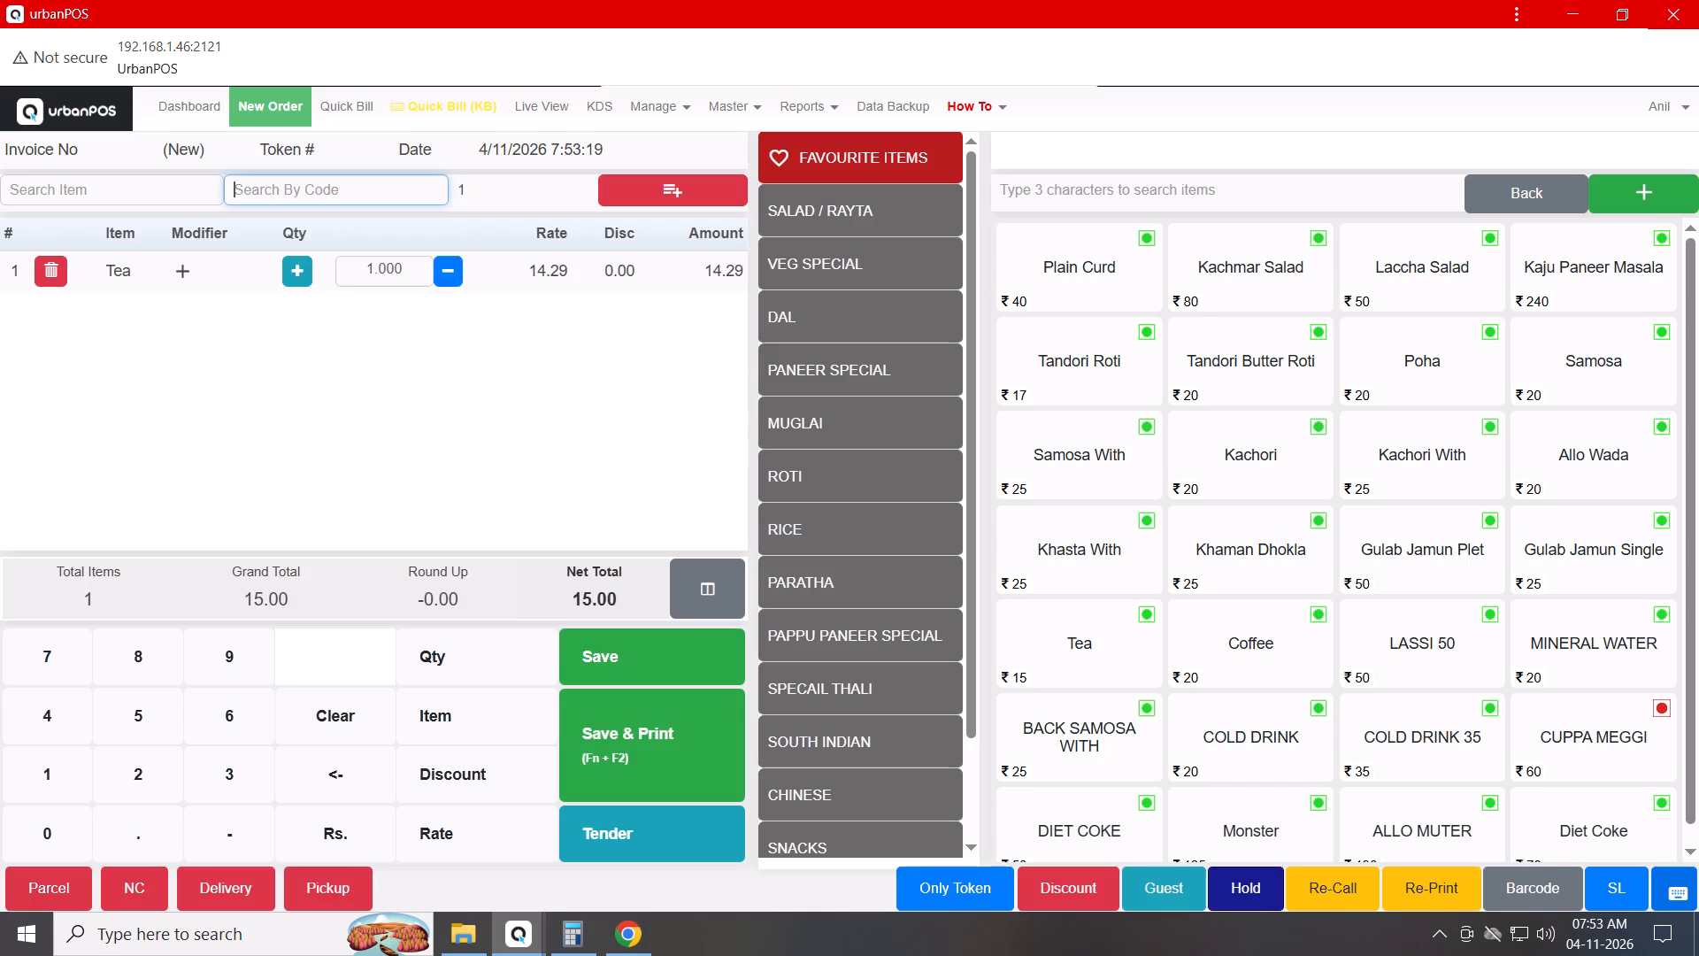
{"action": "key", "text": "F2"}
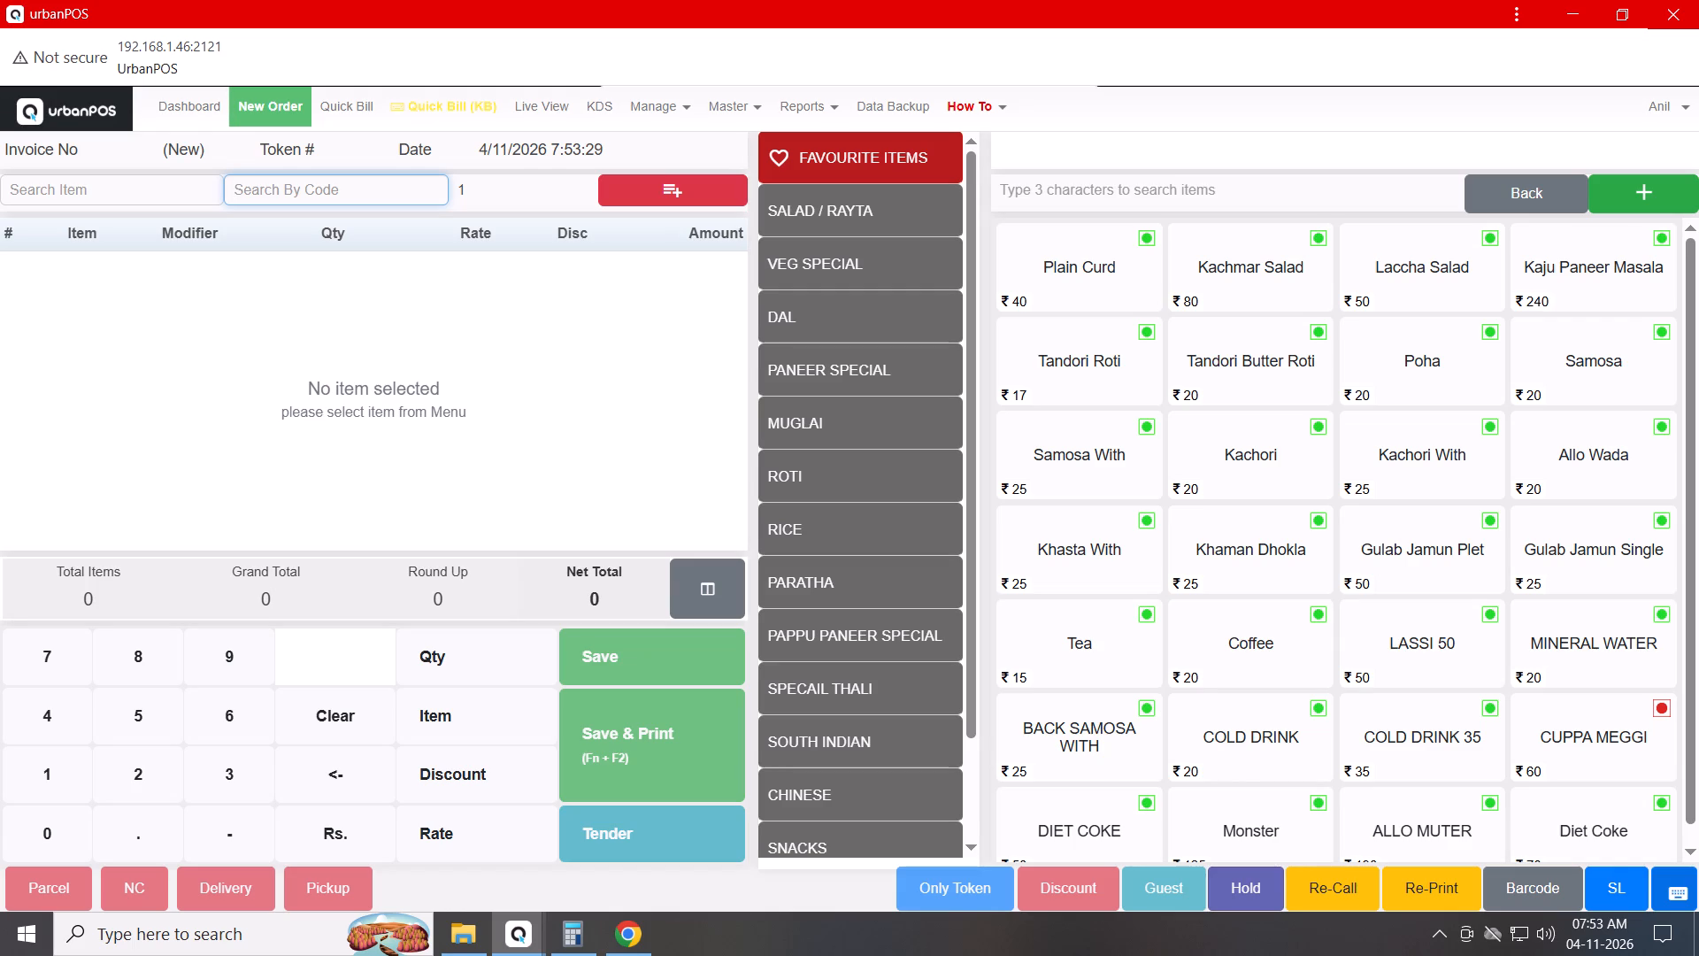
Bill 2 Poha using item code 02 and one Idli Sambhar found by name on a new invoice, and save and print it.
{"action": "type", "text": "02"}
{"action": "key", "text": "Return"}
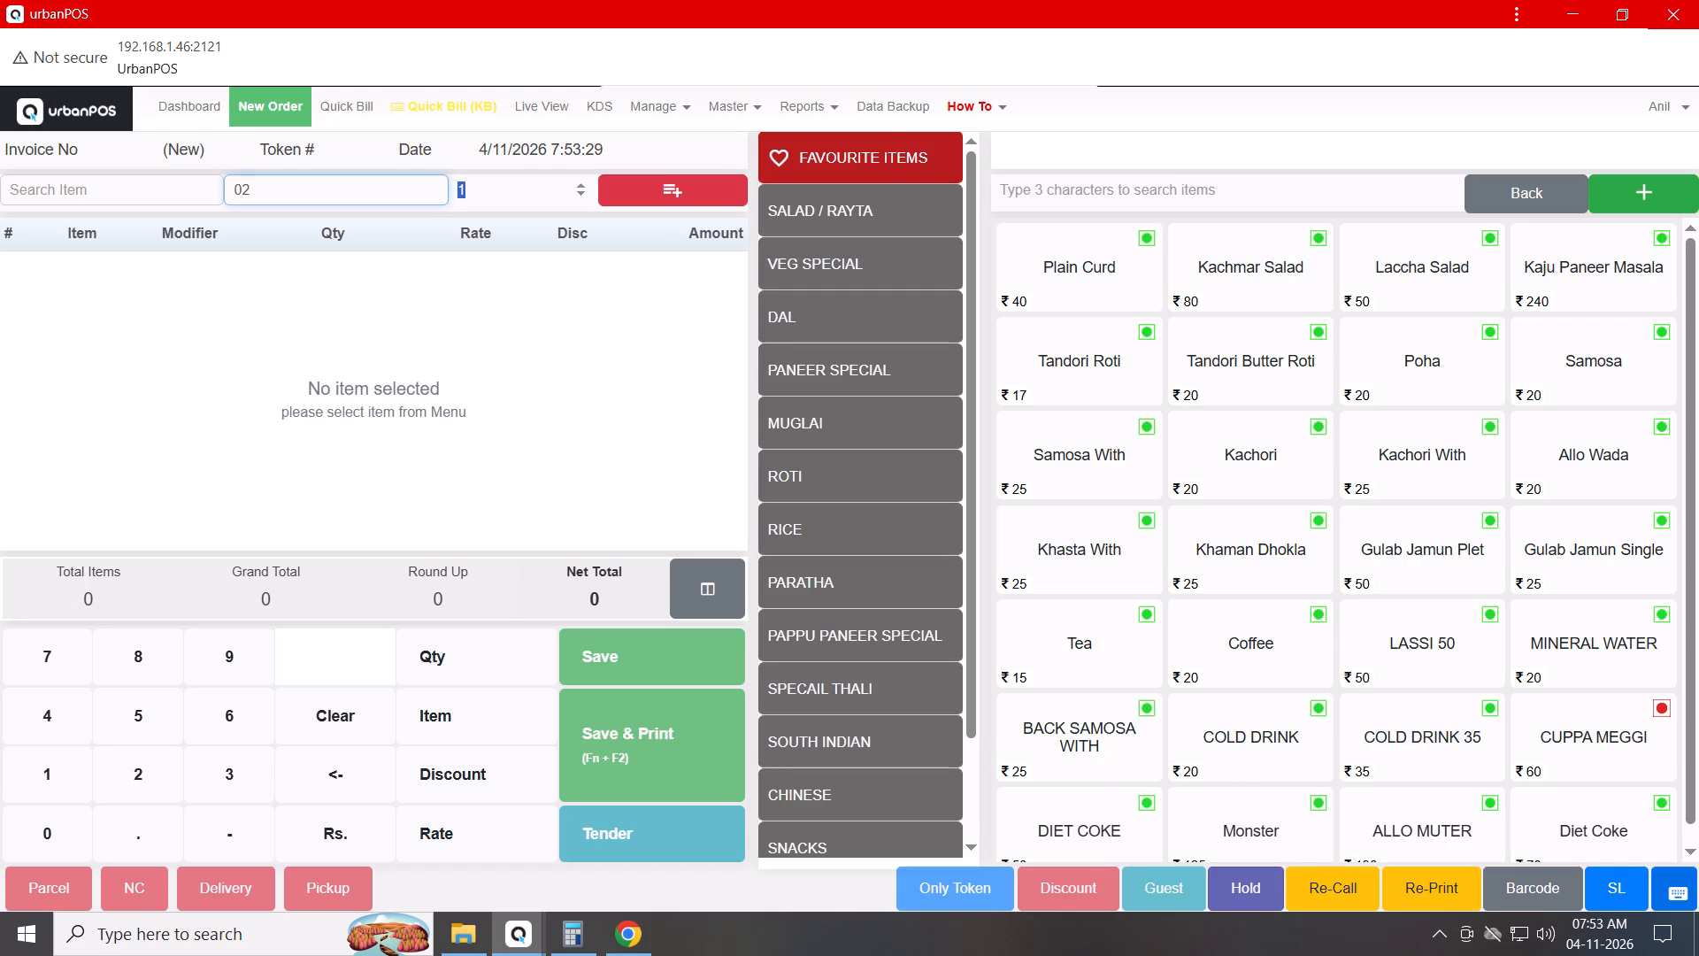
{"action": "key", "text": "2"}
{"action": "key", "text": "Return"}
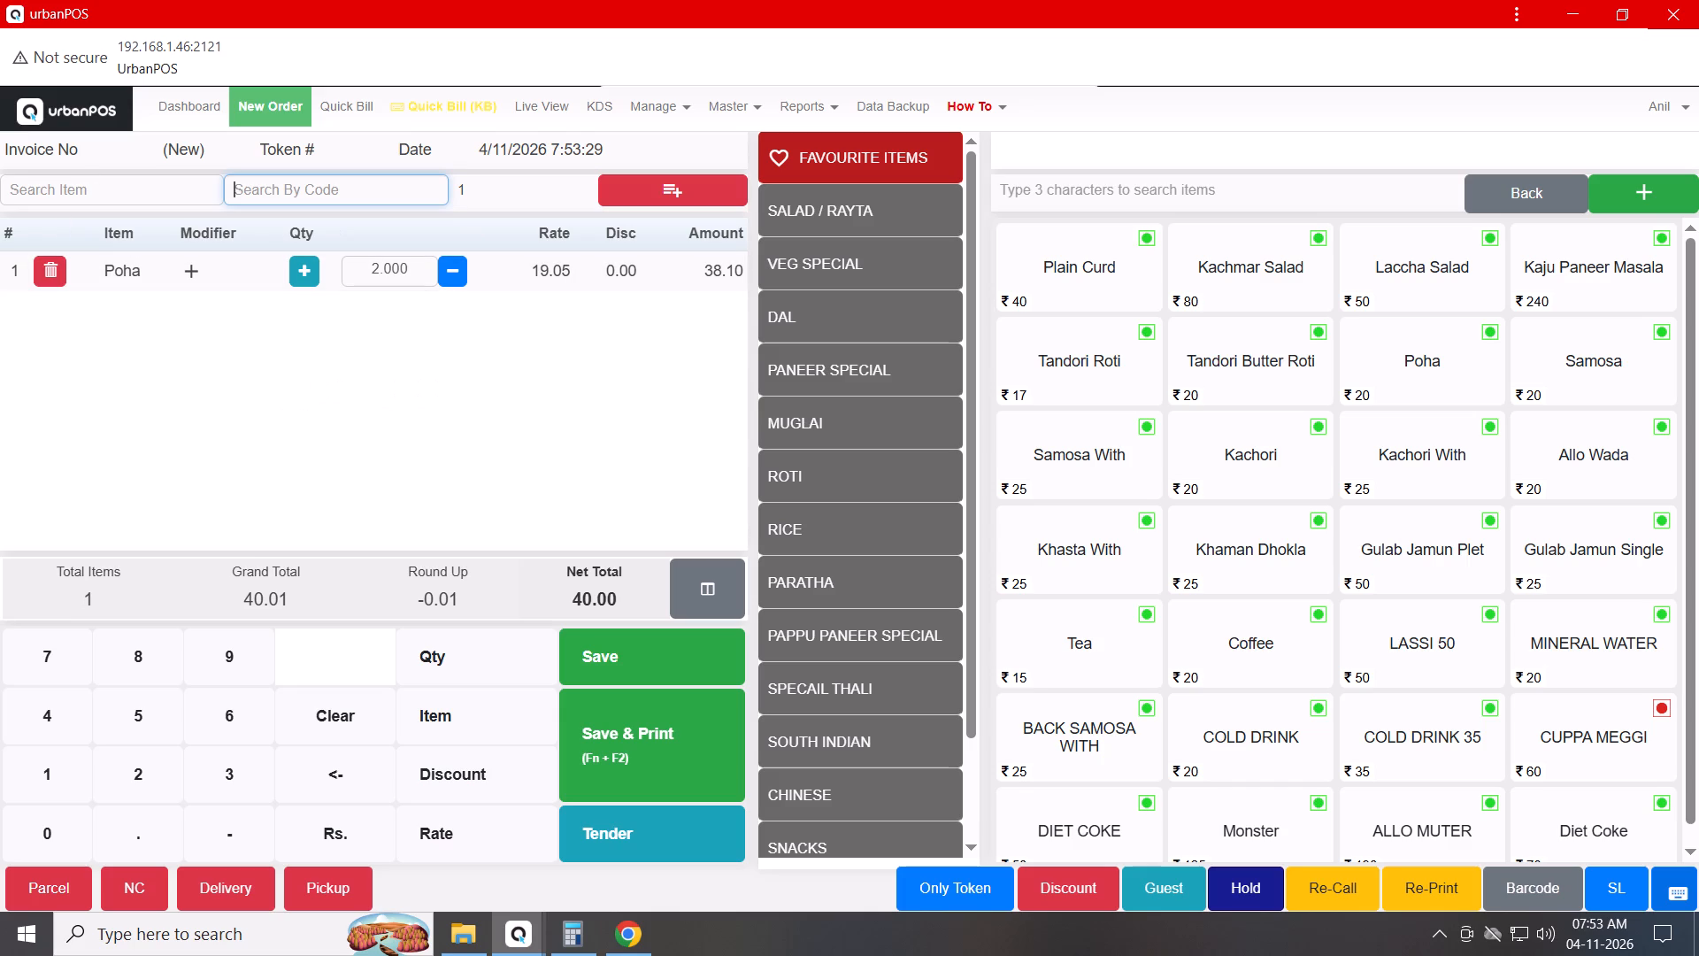
{"action": "left_click", "coordinate": [83, 183]}
{"action": "key", "text": "i"}
{"action": "key", "text": "d"}
{"action": "key", "text": "Down"}
{"action": "key", "text": "Down"}
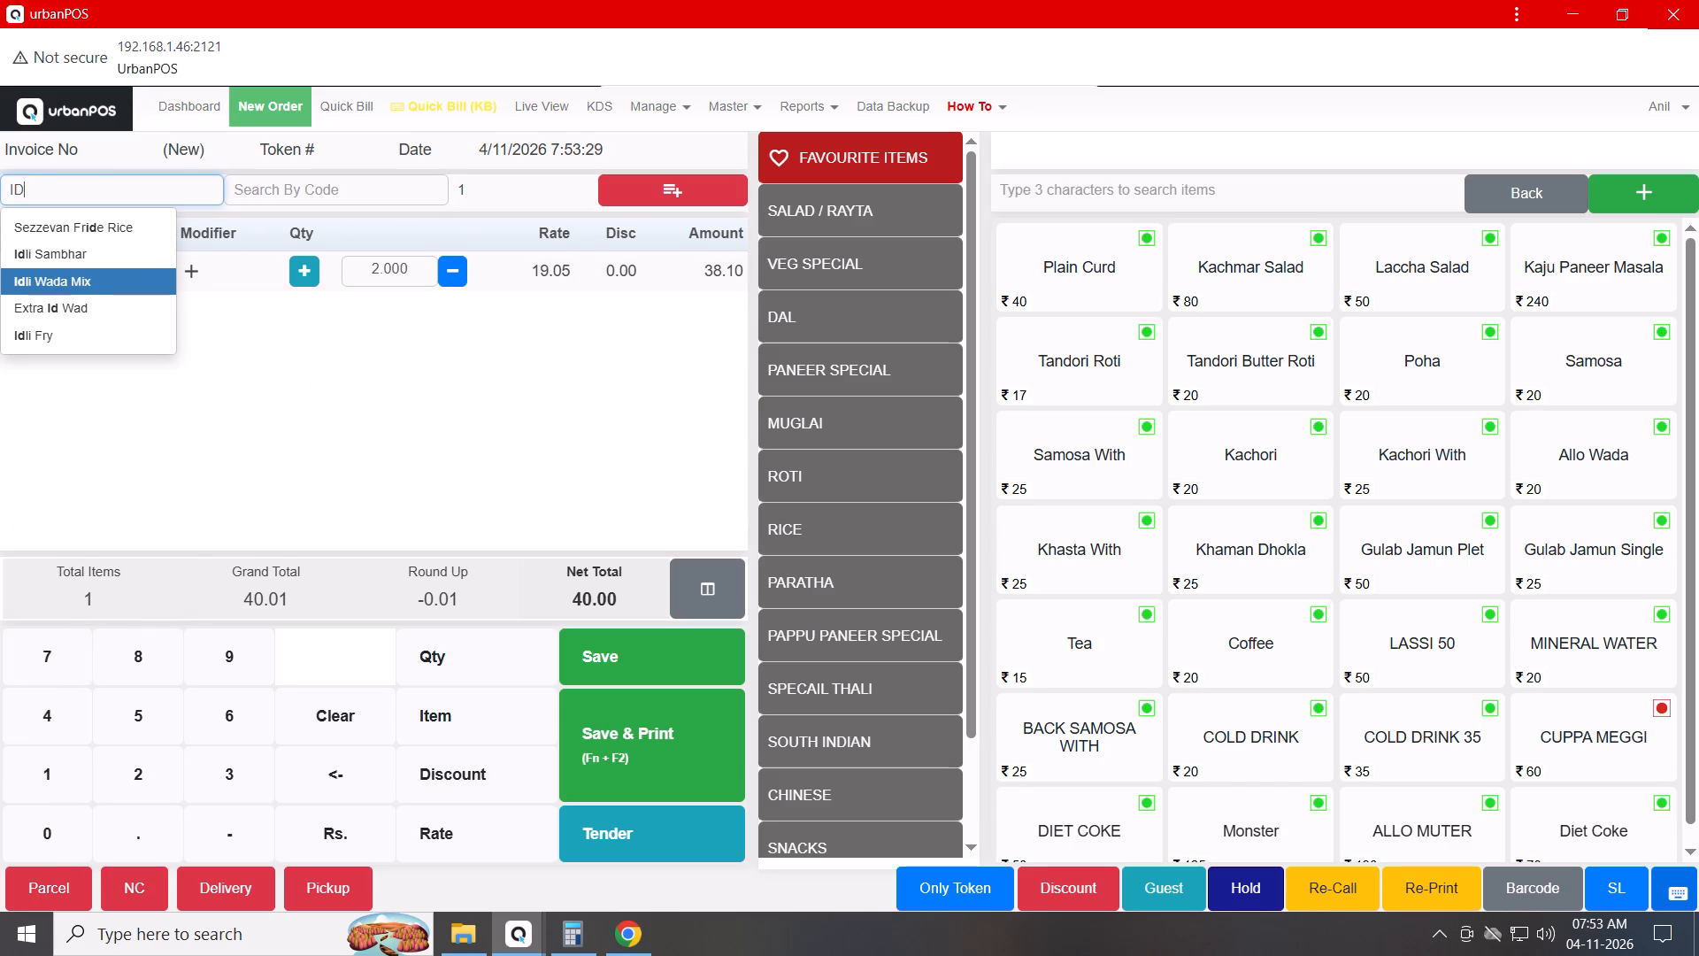
{"action": "key", "text": "Up"}
{"action": "key", "text": "Return"}
{"action": "key", "text": "Return"}
{"action": "key", "text": "F2"}
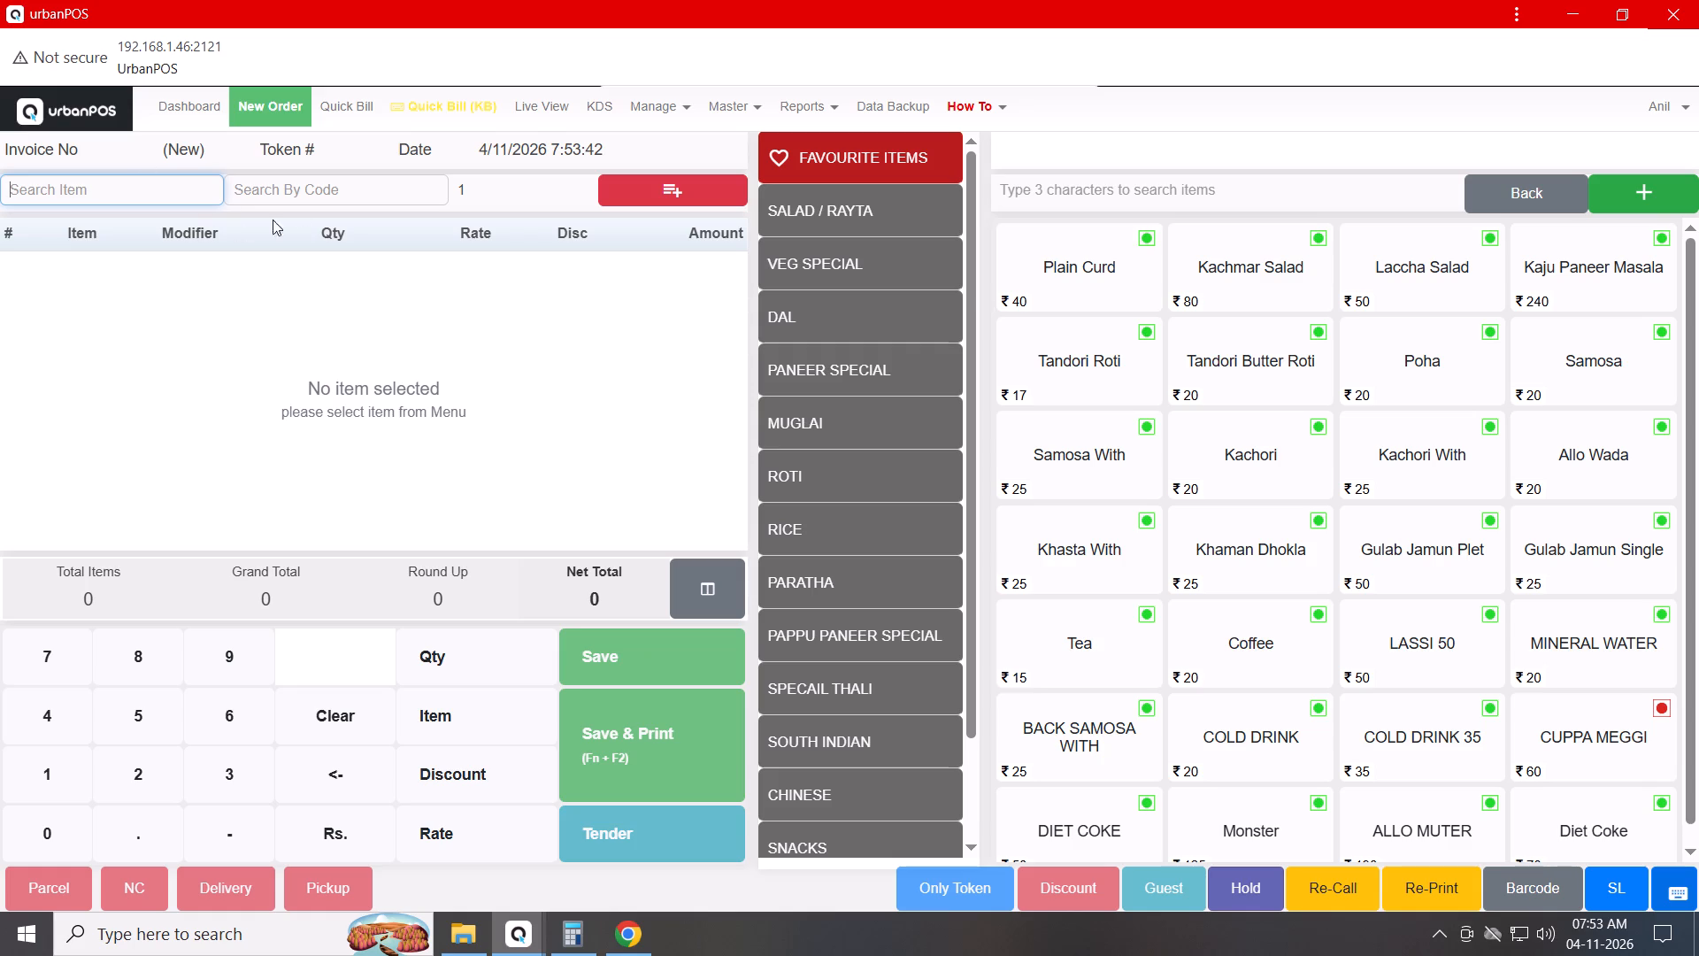
Bill one Poha on a new invoice using item code 02, and save and print it.
{"action": "left_click", "coordinate": [314, 191]}
{"action": "type", "text": "02"}
{"action": "key", "text": "Return"}
{"action": "key", "text": "Return"}
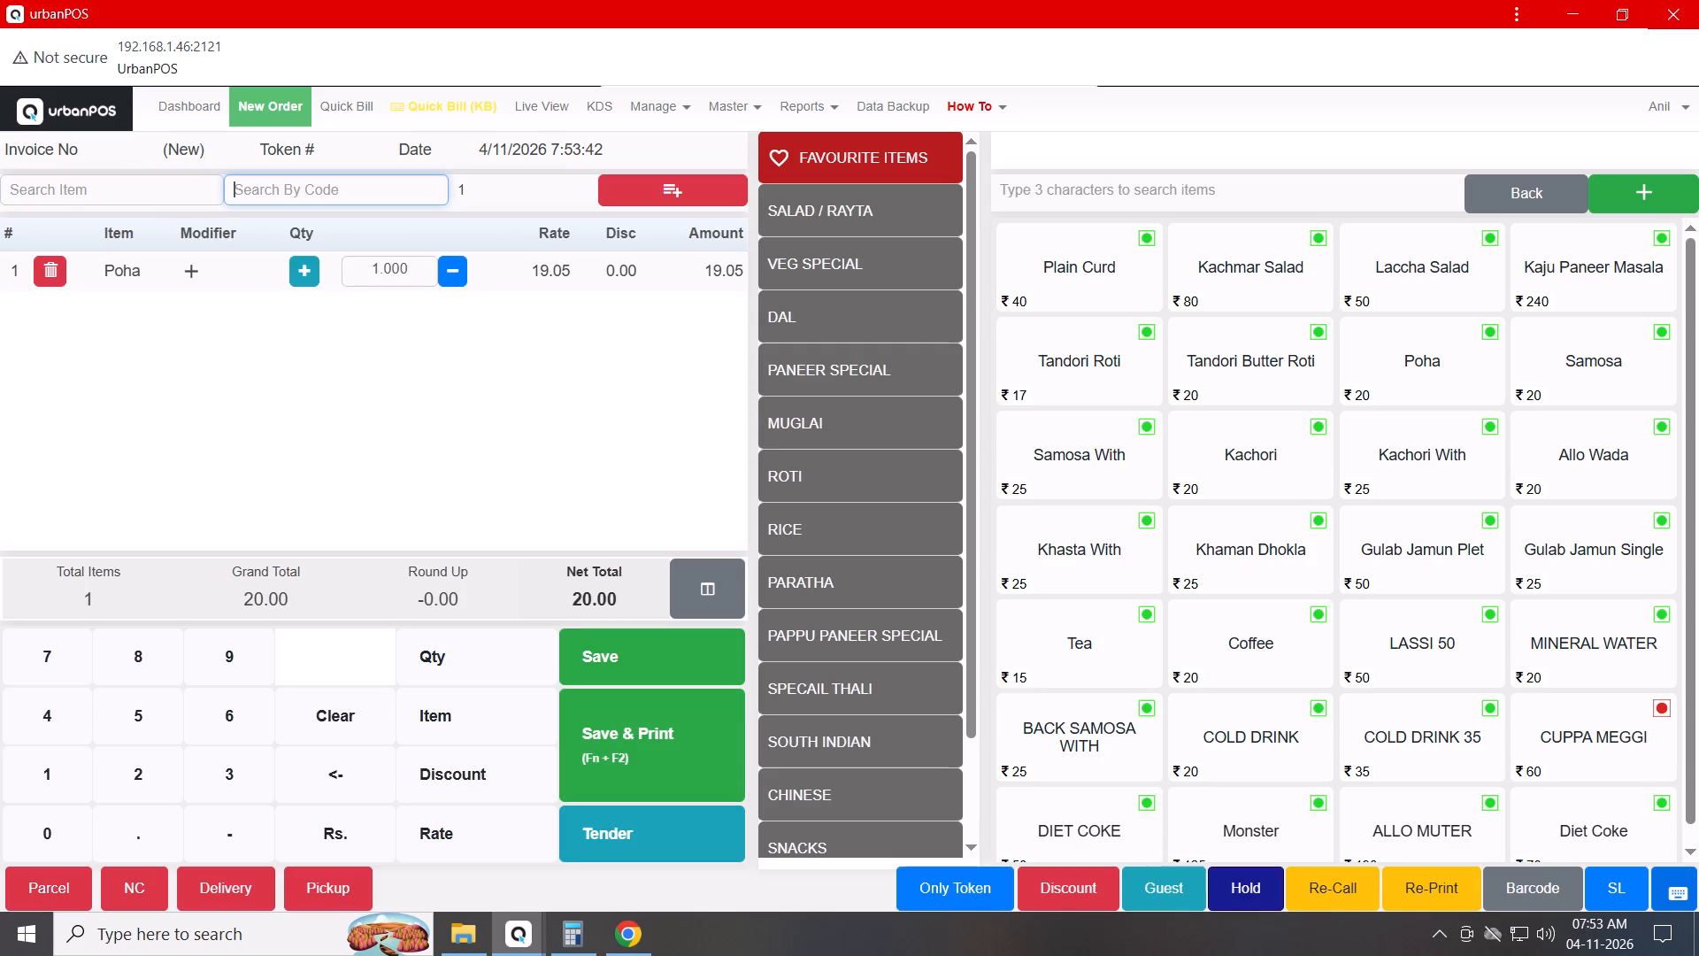
{"action": "key", "text": "F2"}
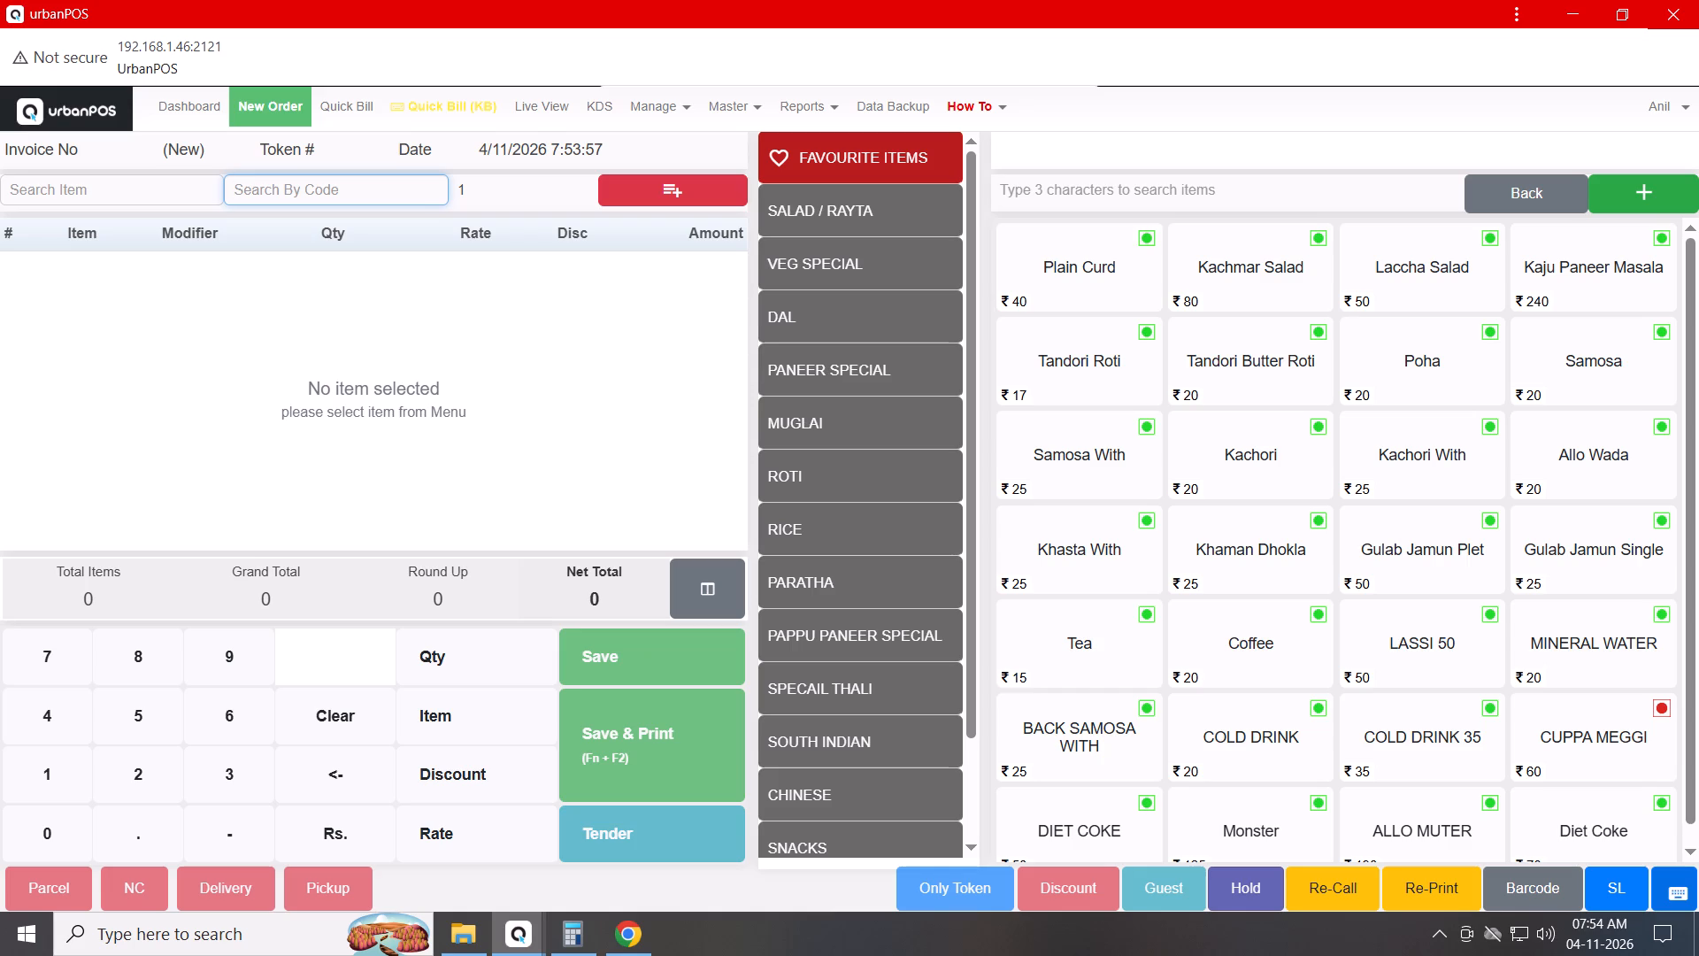
Bill one Kachori on a new invoice using item code 05, and save and print it.
{"action": "type", "text": "05"}
{"action": "key", "text": "Return"}
{"action": "key", "text": "Return"}
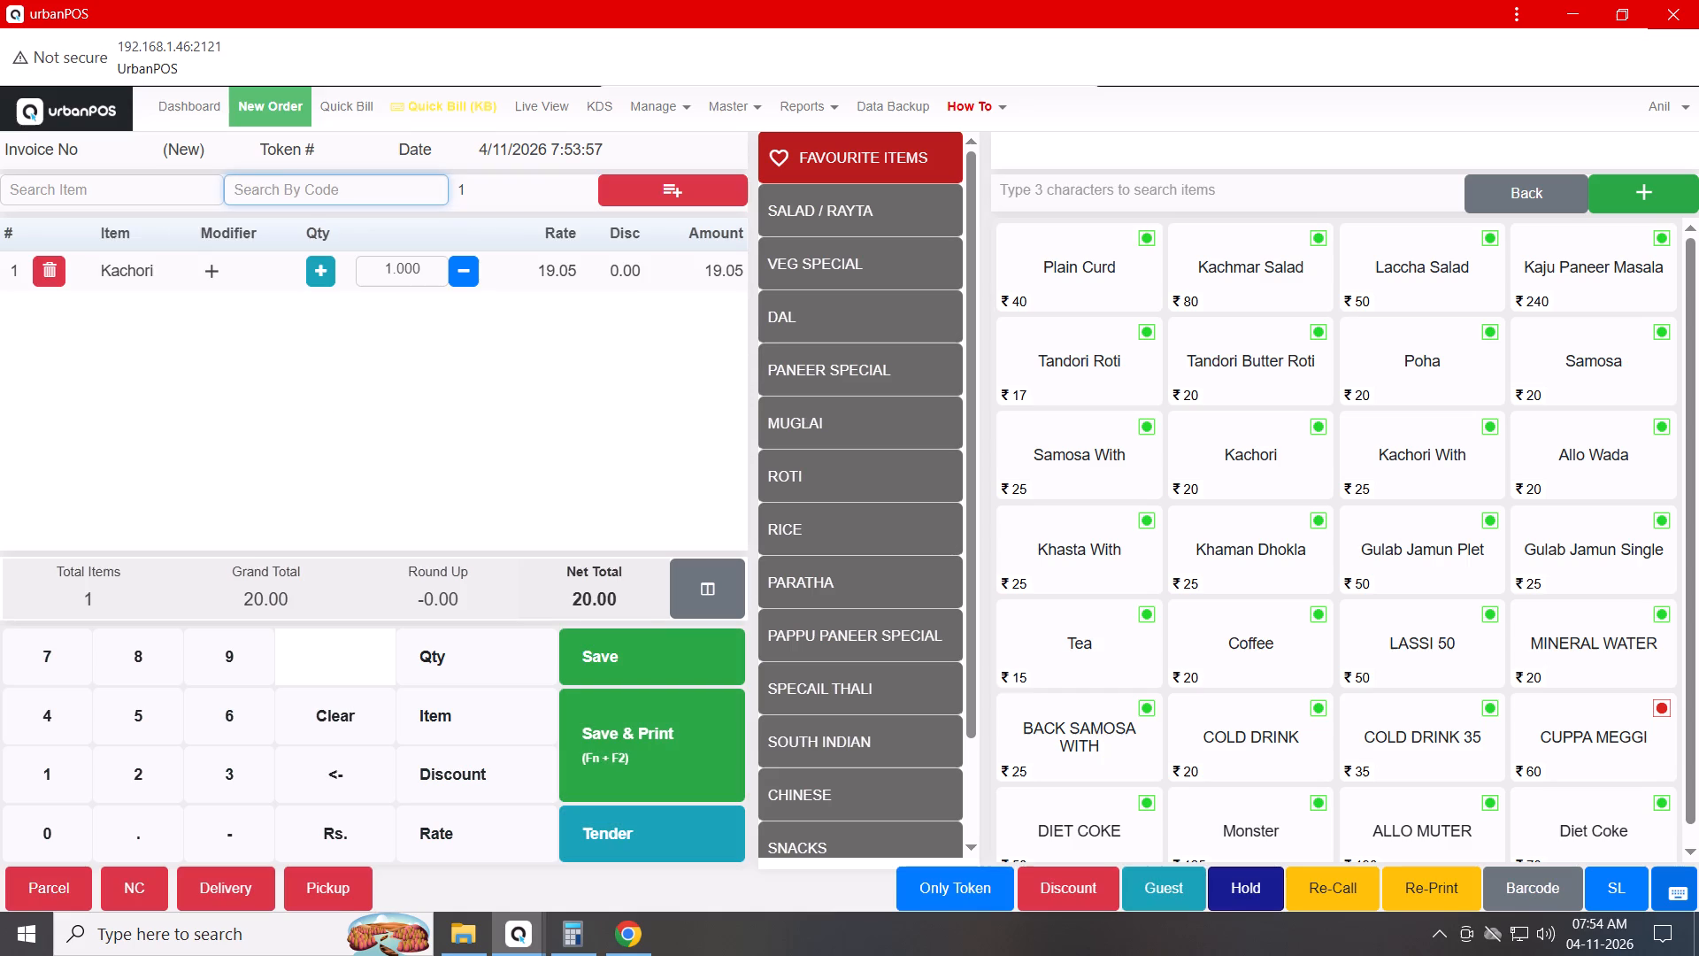
{"action": "key", "text": "F2"}
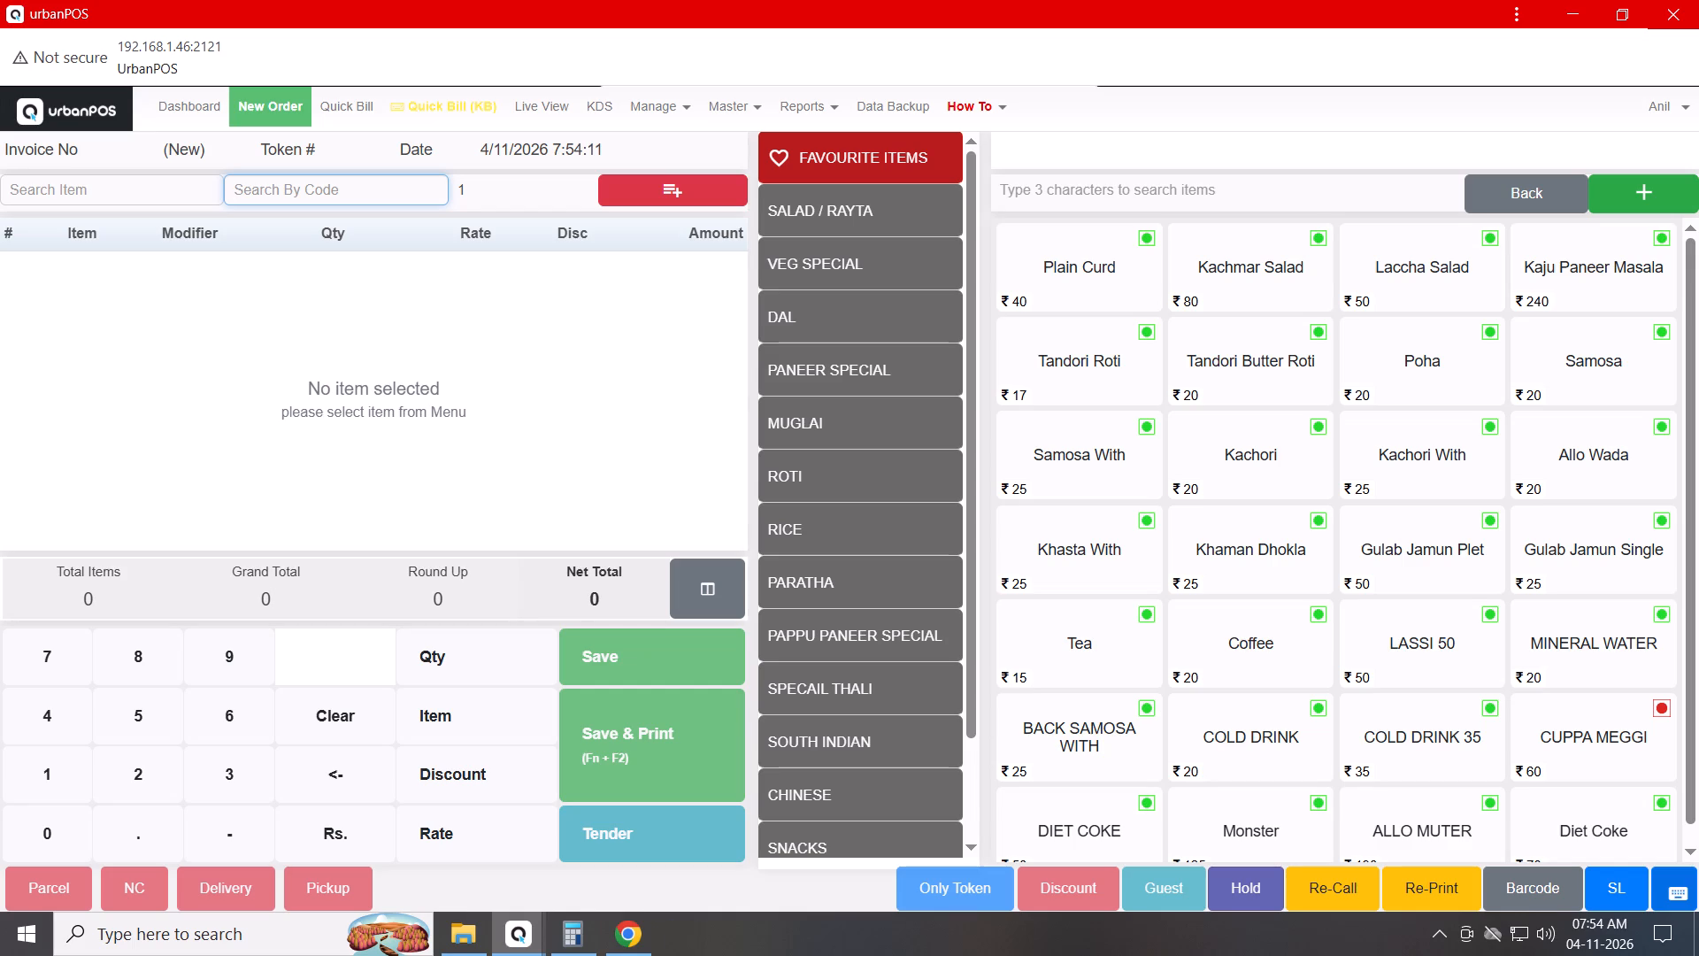
Bill 2 of item code 03 and one Poha using item code 02 on a new invoice, and save and print it.
{"action": "type", "text": "03"}
{"action": "key", "text": "Return"}
{"action": "key", "text": "2"}
{"action": "key", "text": "Return"}
{"action": "type", "text": "02"}
{"action": "key", "text": "Return"}
{"action": "key", "text": "Return"}
{"action": "key", "text": "F2"}
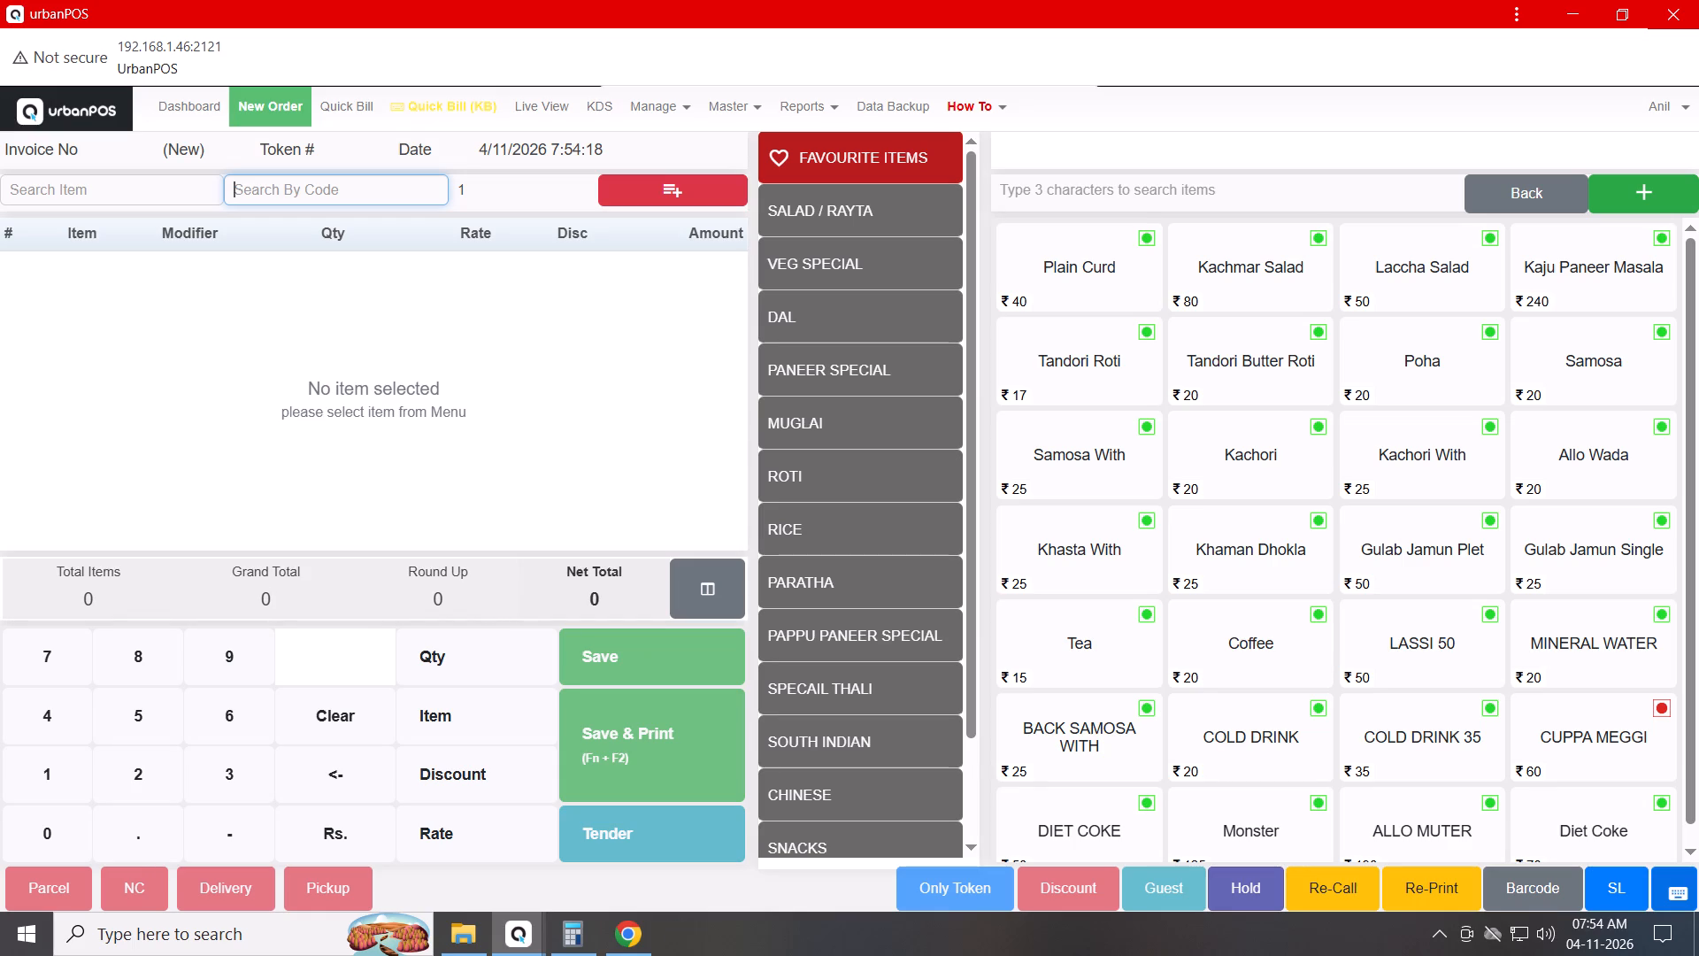
Bill 2 Tea on a new invoice using item code 1, and save and print it.
{"action": "key", "text": "1"}
{"action": "key", "text": "Return"}
{"action": "key", "text": "2"}
{"action": "key", "text": "Return"}
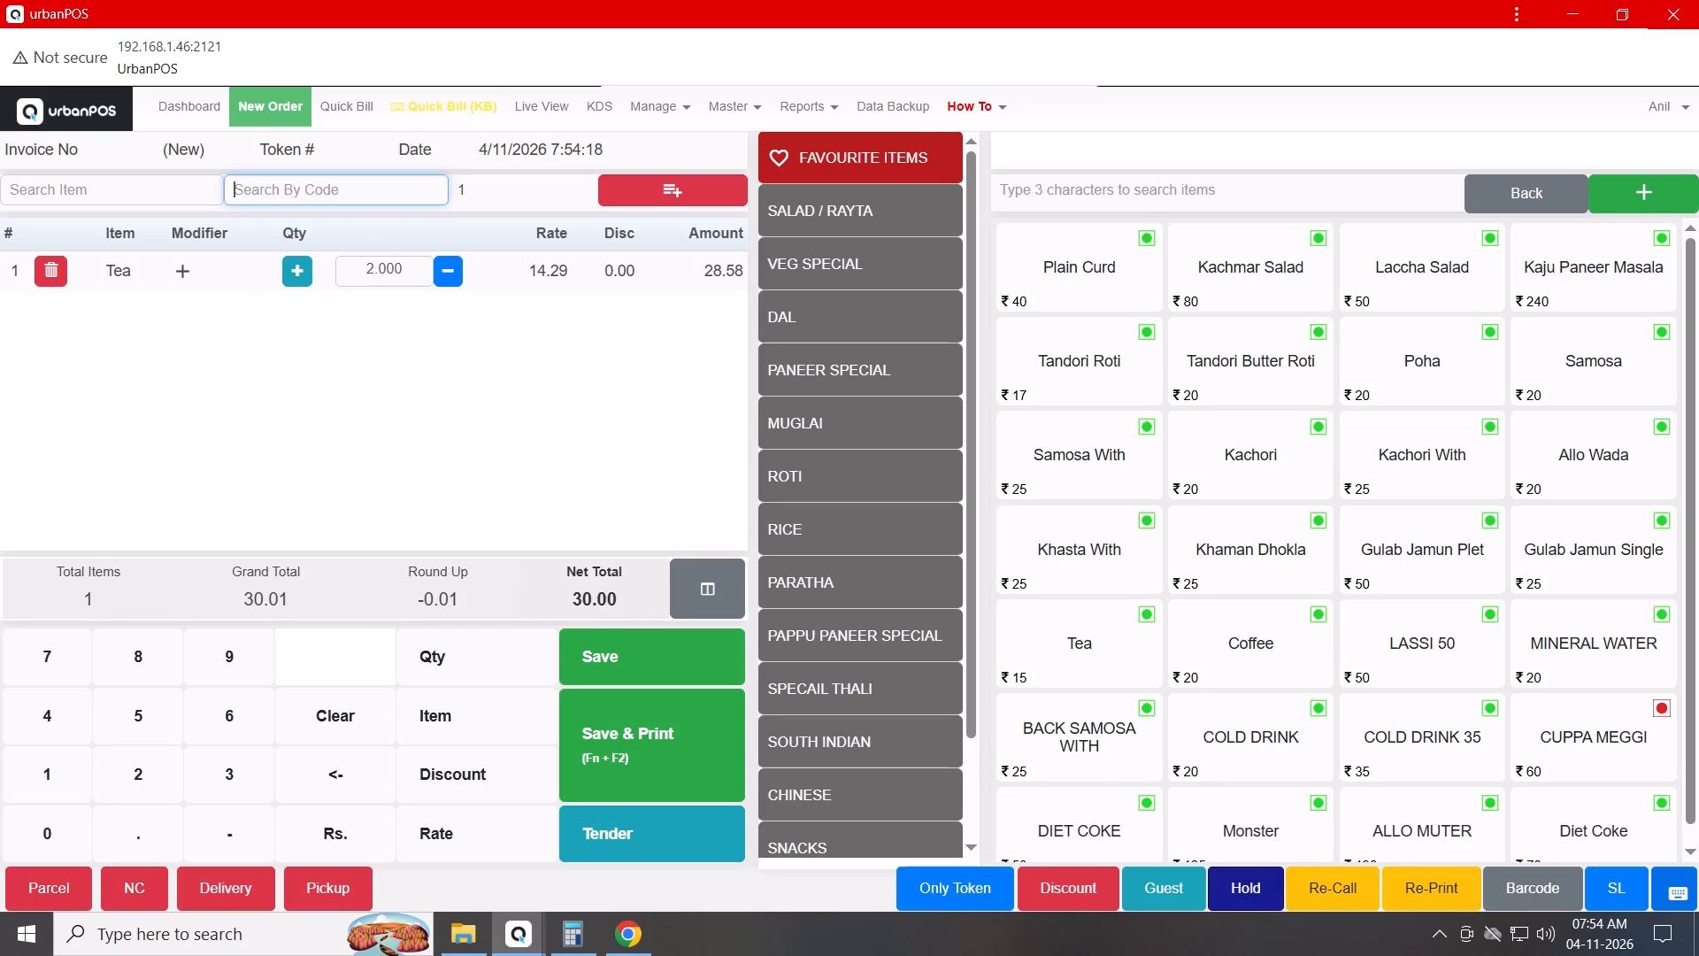
{"action": "key", "text": "F2"}
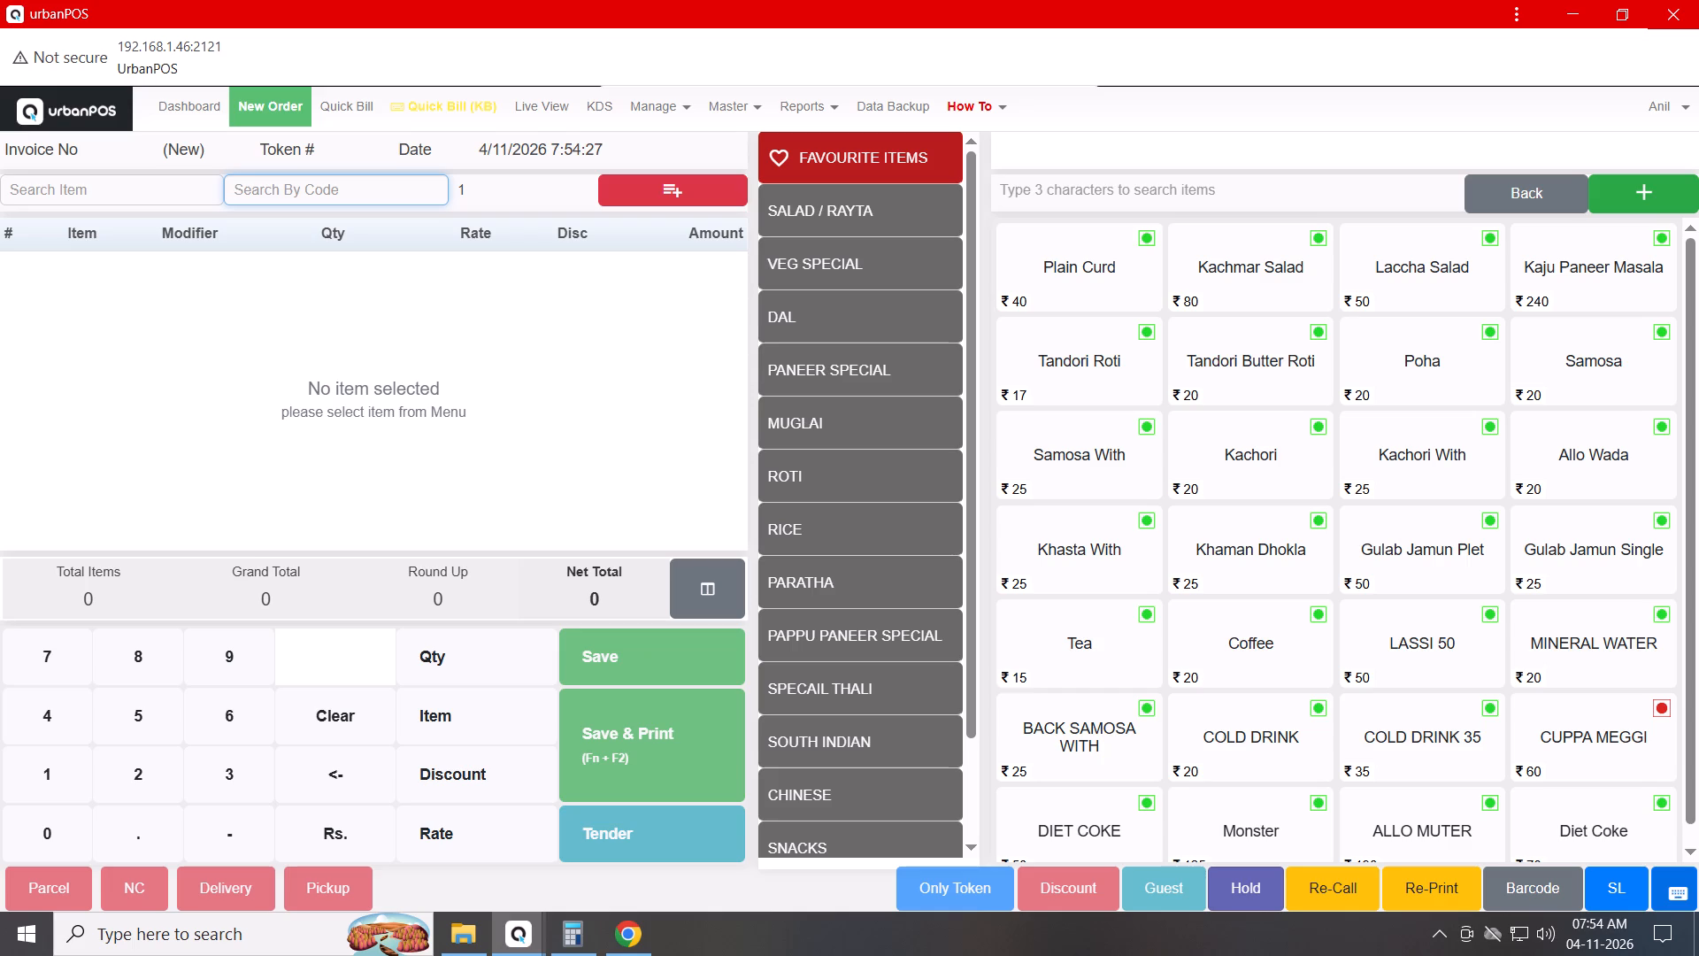
Bill one Kachori using item code 05 and one Poha using item code 02 on a new invoice, and save and print it.
{"action": "type", "text": "05"}
{"action": "key", "text": "Return"}
{"action": "key", "text": "Return"}
{"action": "type", "text": "02"}
{"action": "key", "text": "Return"}
{"action": "key", "text": "Return"}
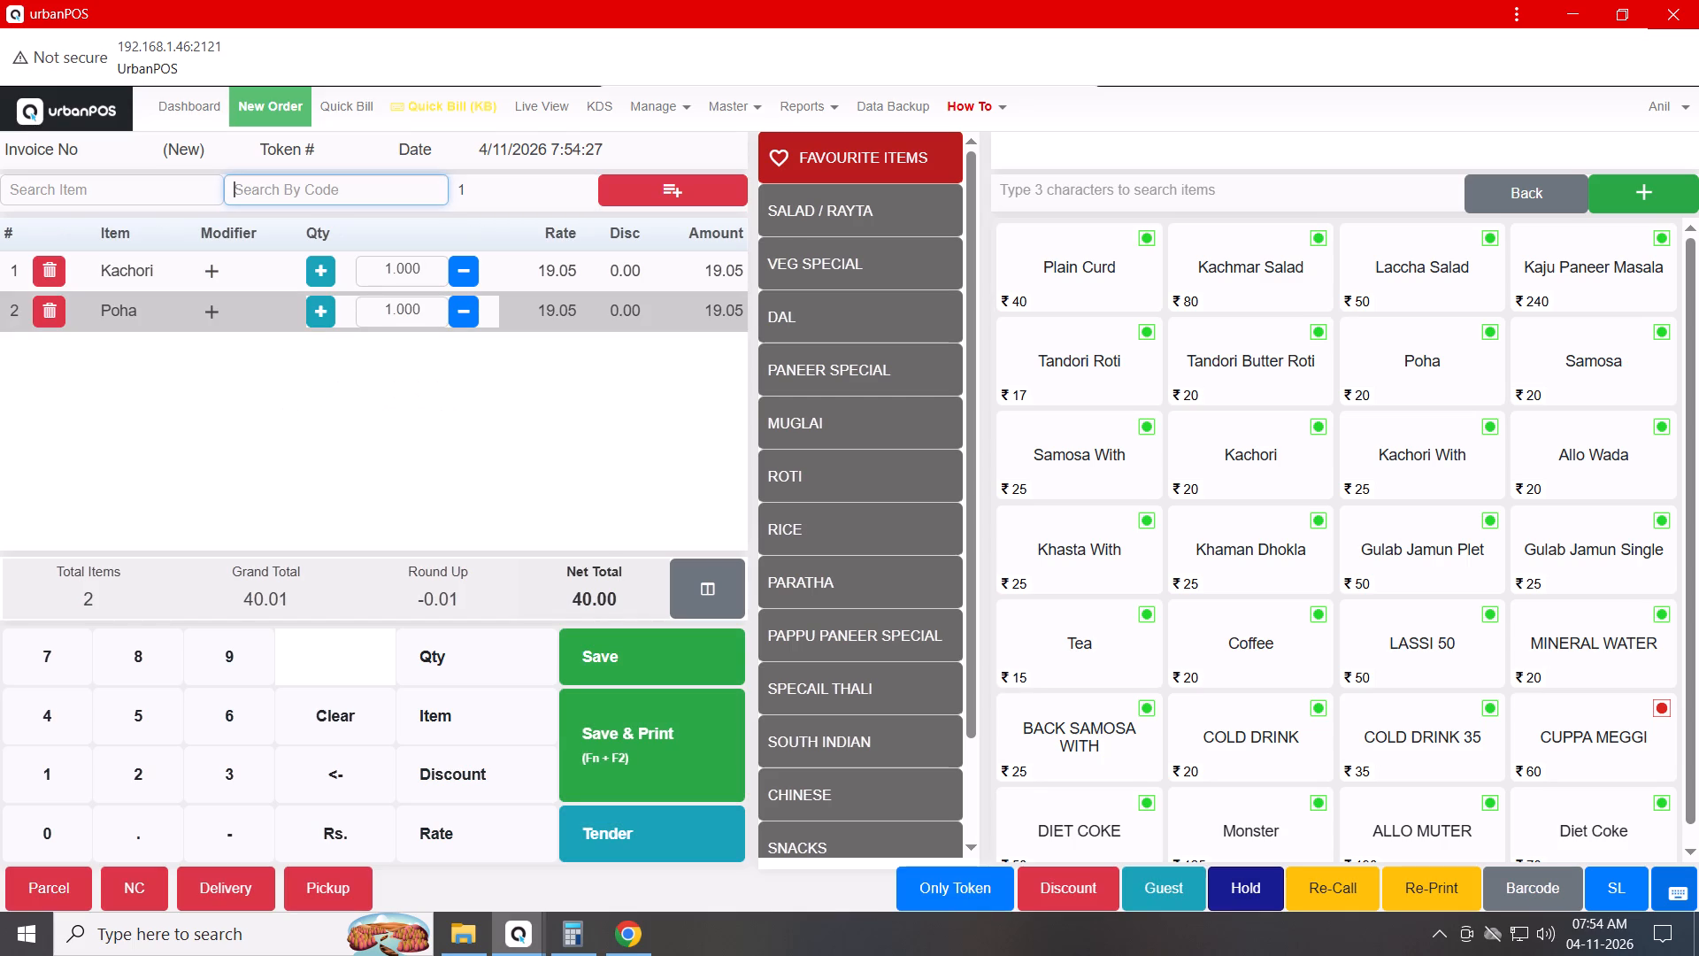
{"action": "key", "text": "F2"}
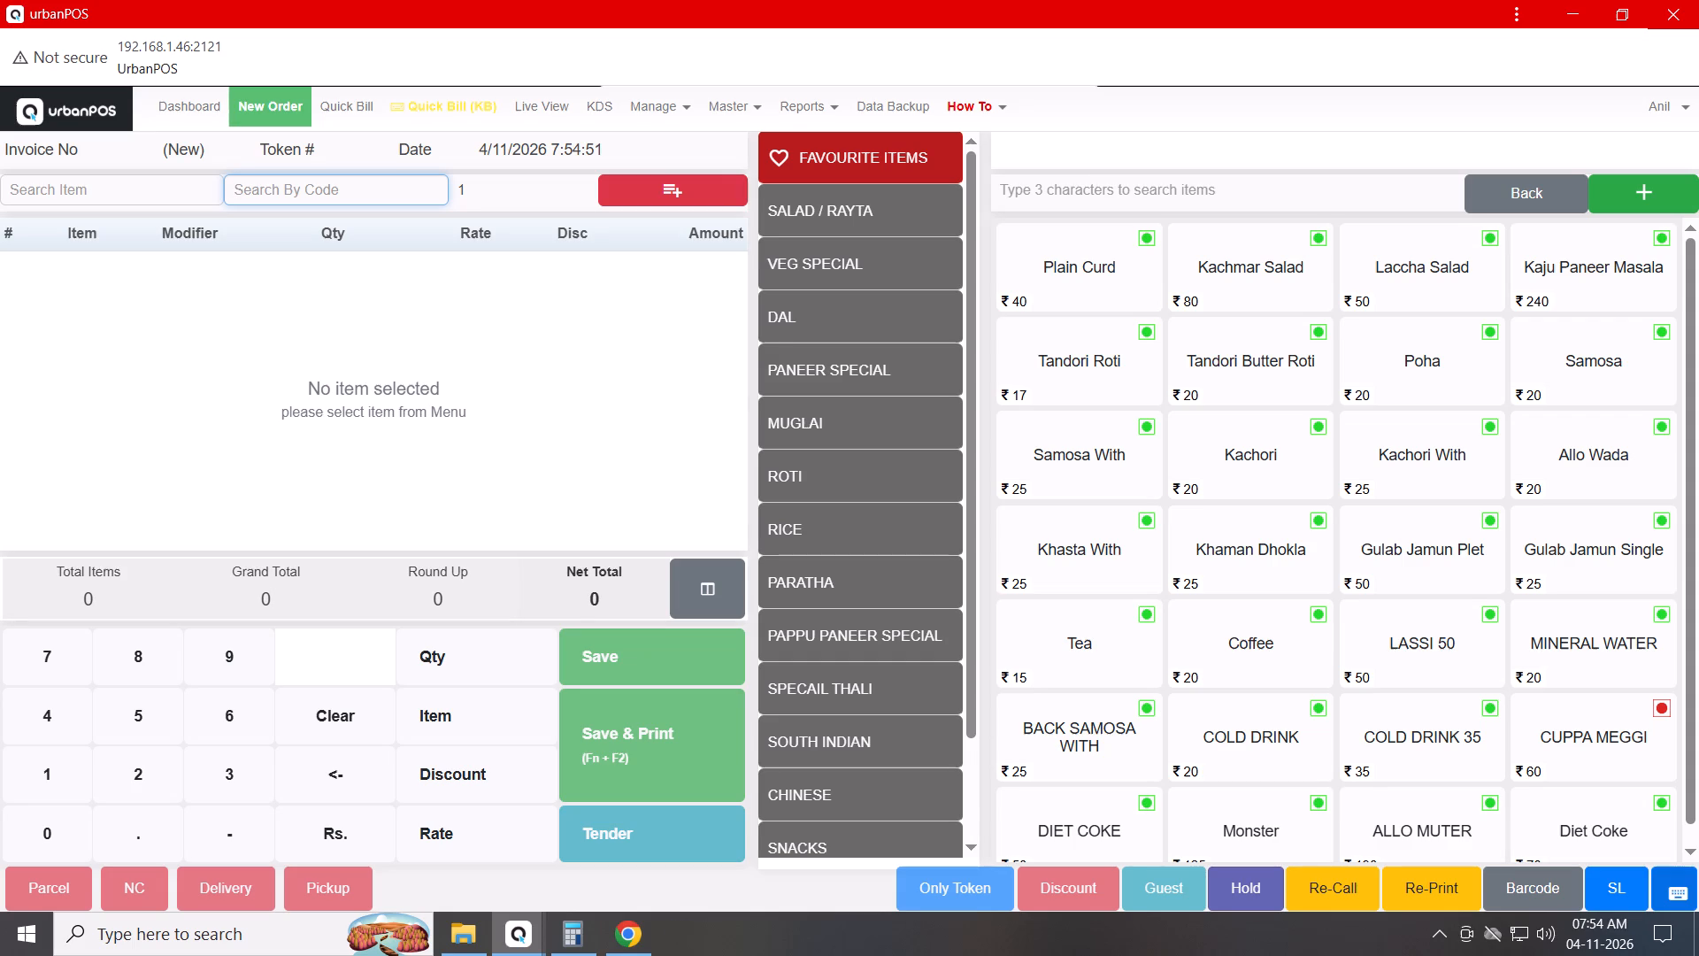
Switch to Calculator, review the end of the earlier cash calculation, and subtract 100, 800 and 300 from 1248.
{"action": "key", "text": "alt+Escape"}
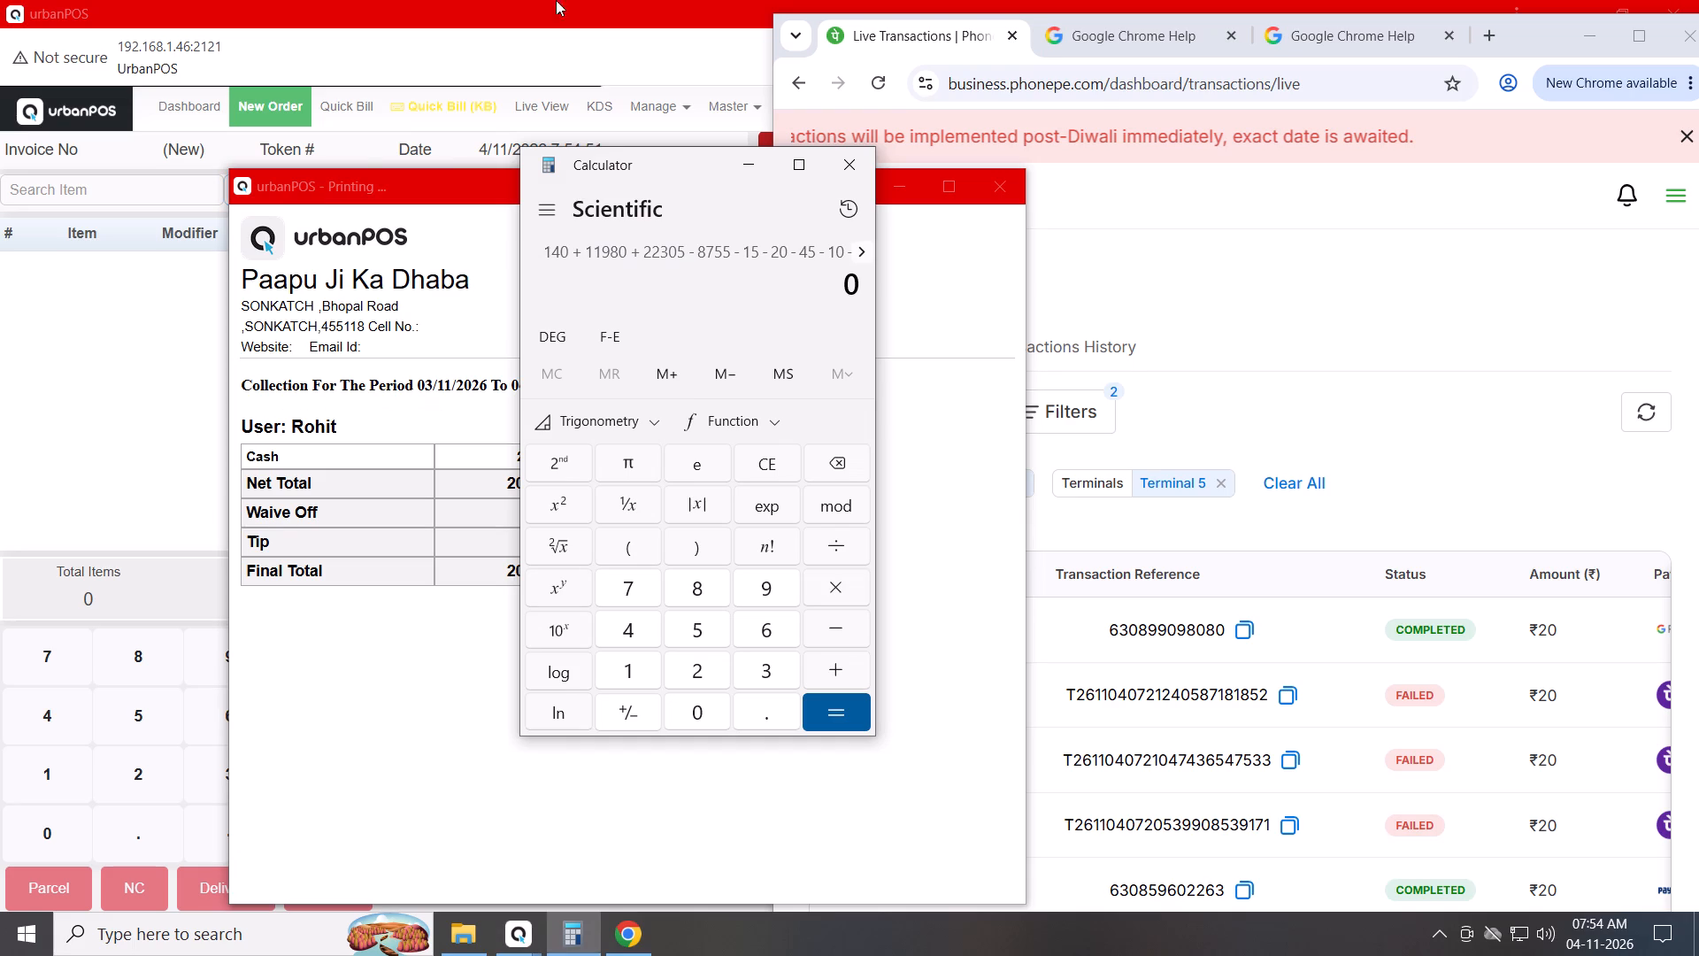
{"action": "triple_click", "coordinate": [857, 252]}
{"action": "triple_click", "coordinate": [857, 252]}
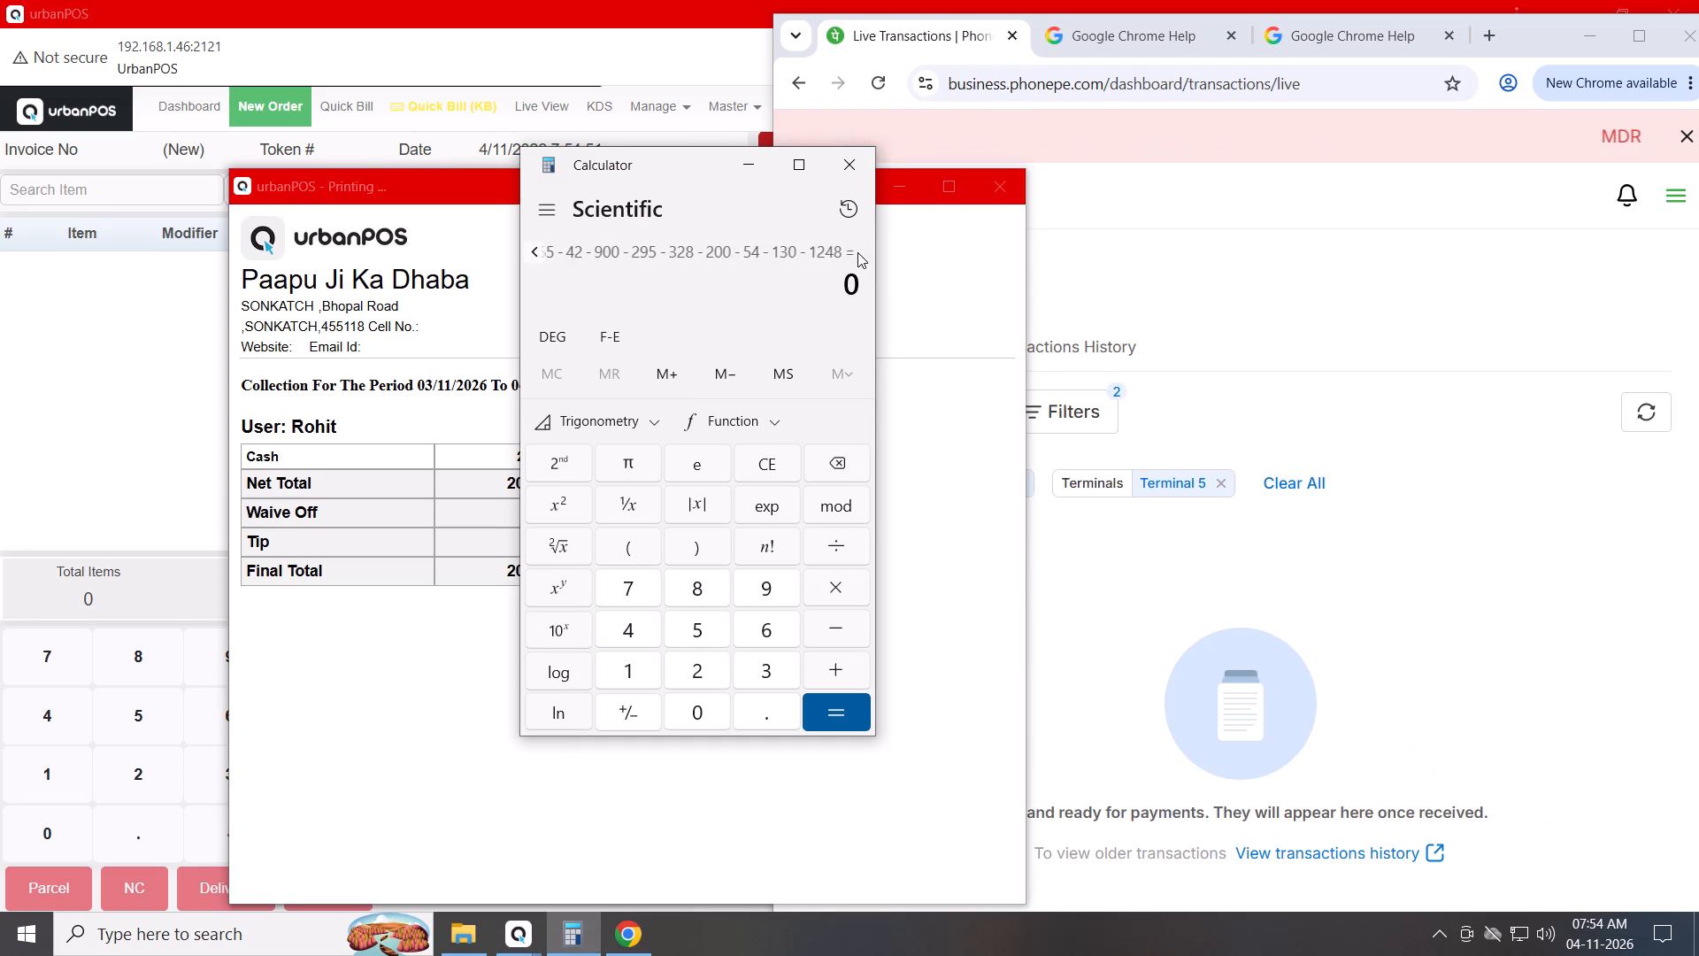
{"action": "double_click", "coordinate": [857, 252]}
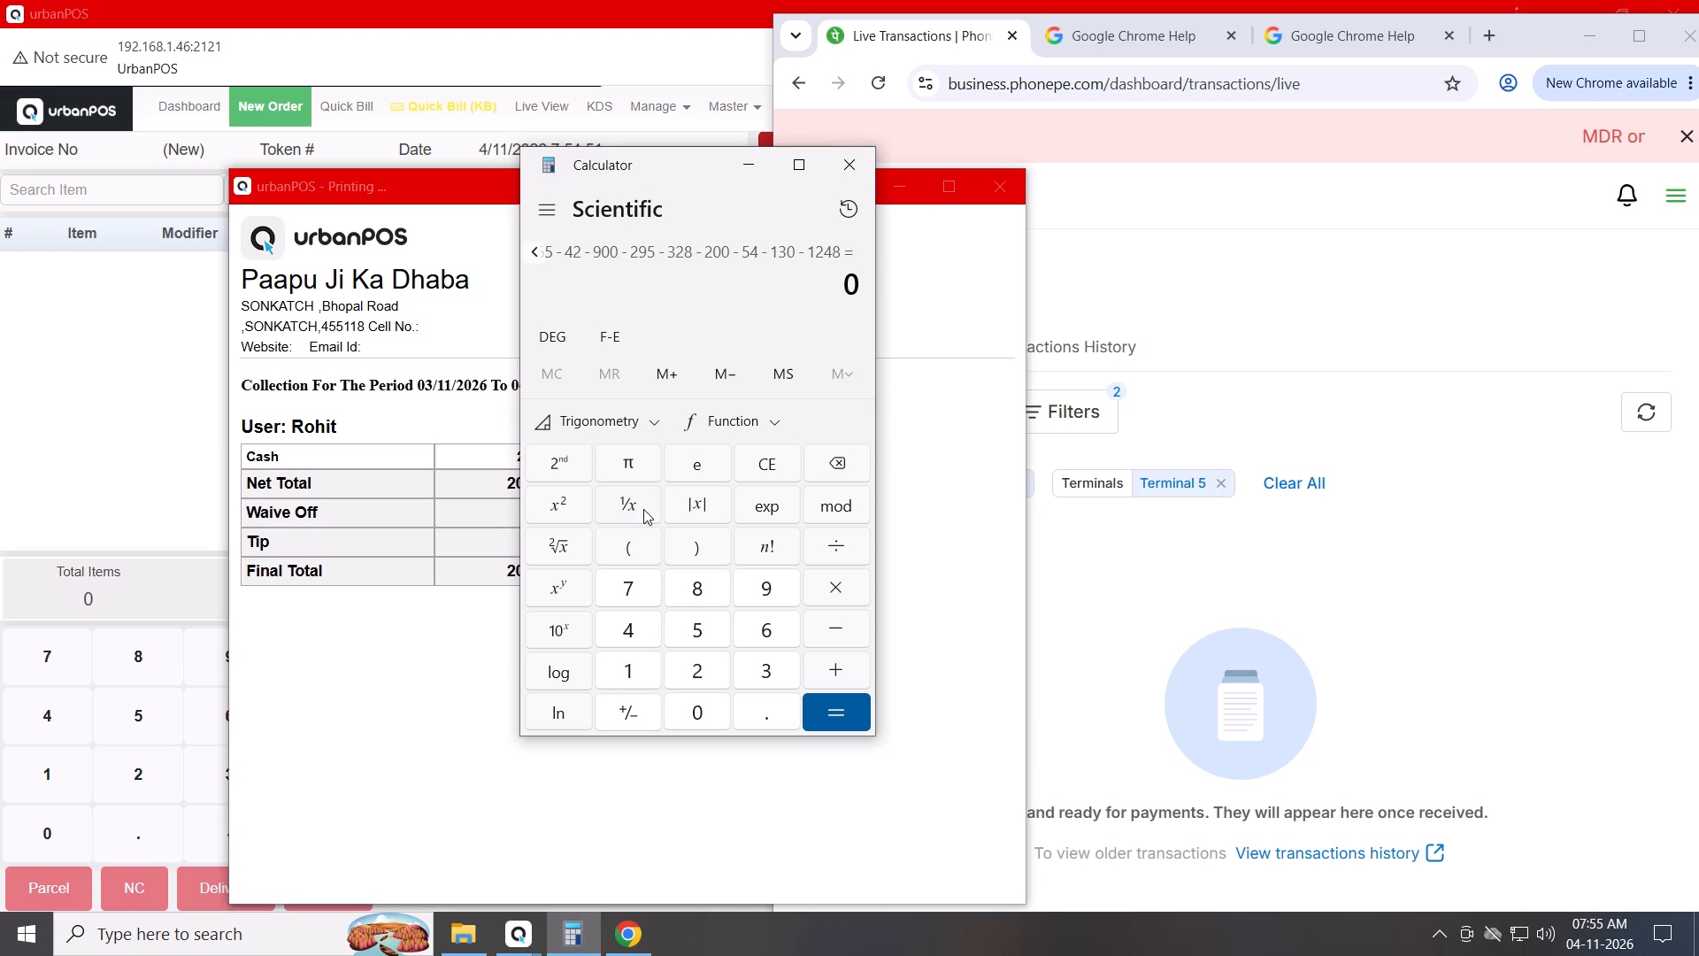
{"action": "type", "text": "10"}
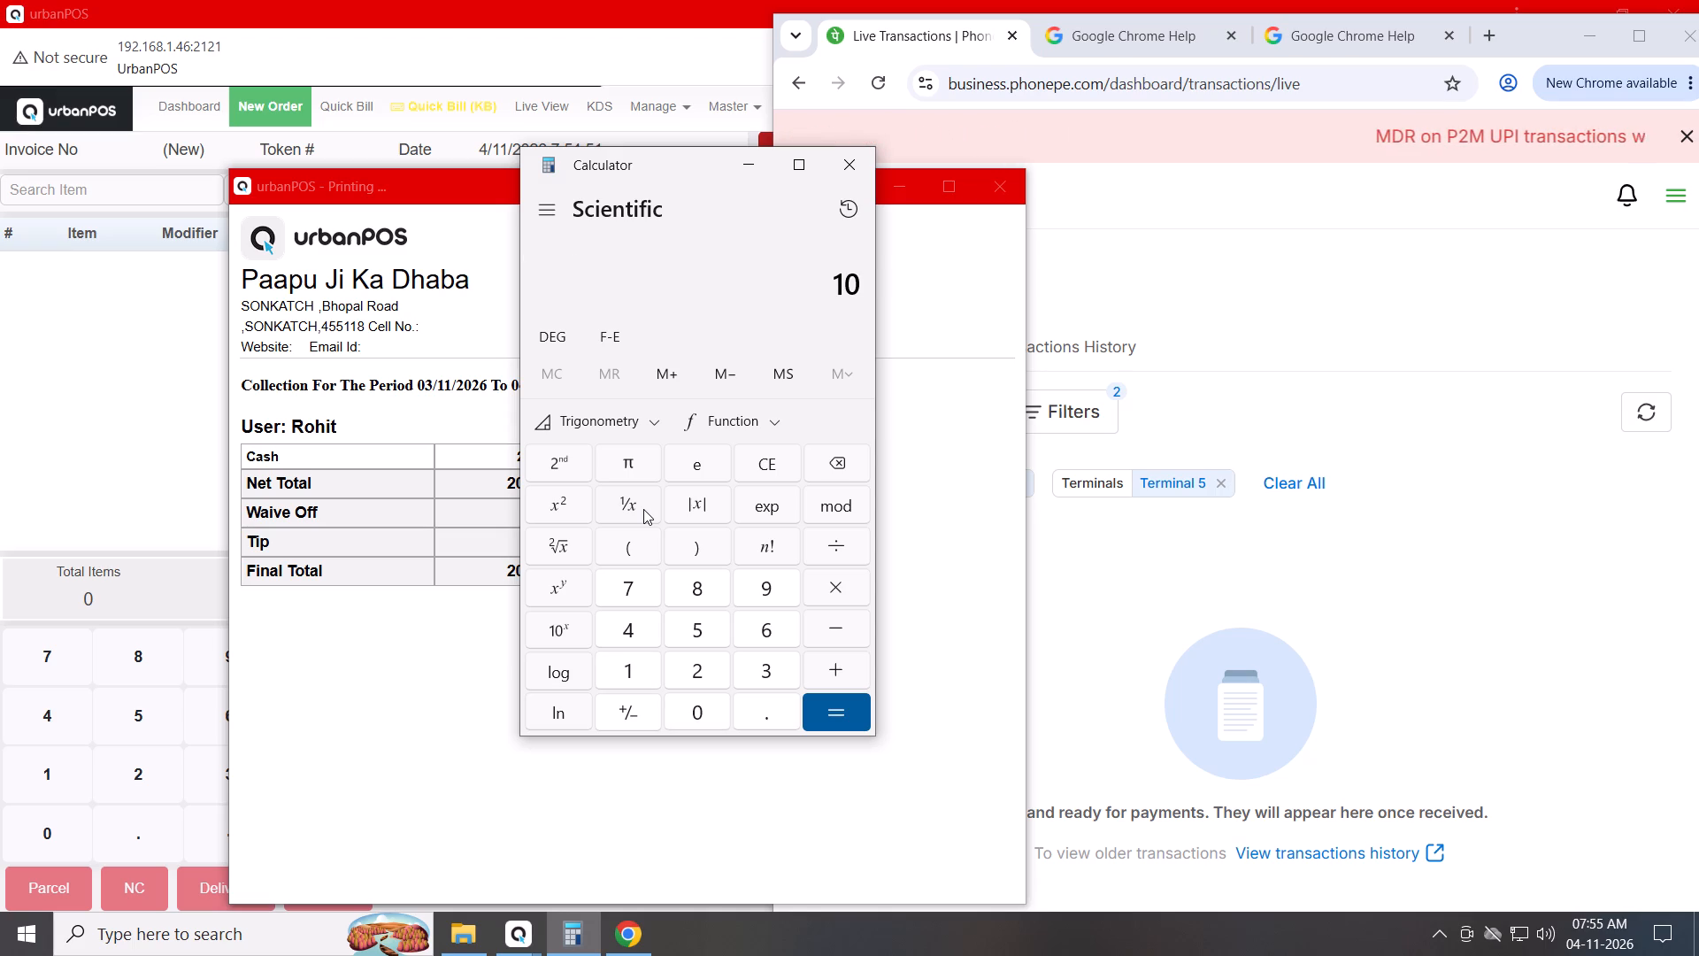
{"action": "key", "text": "Escape"}
{"action": "type", "text": "1248"}
{"action": "type", "text": "-100--800-"}
{"action": "type", "text": "------------------------300-"}
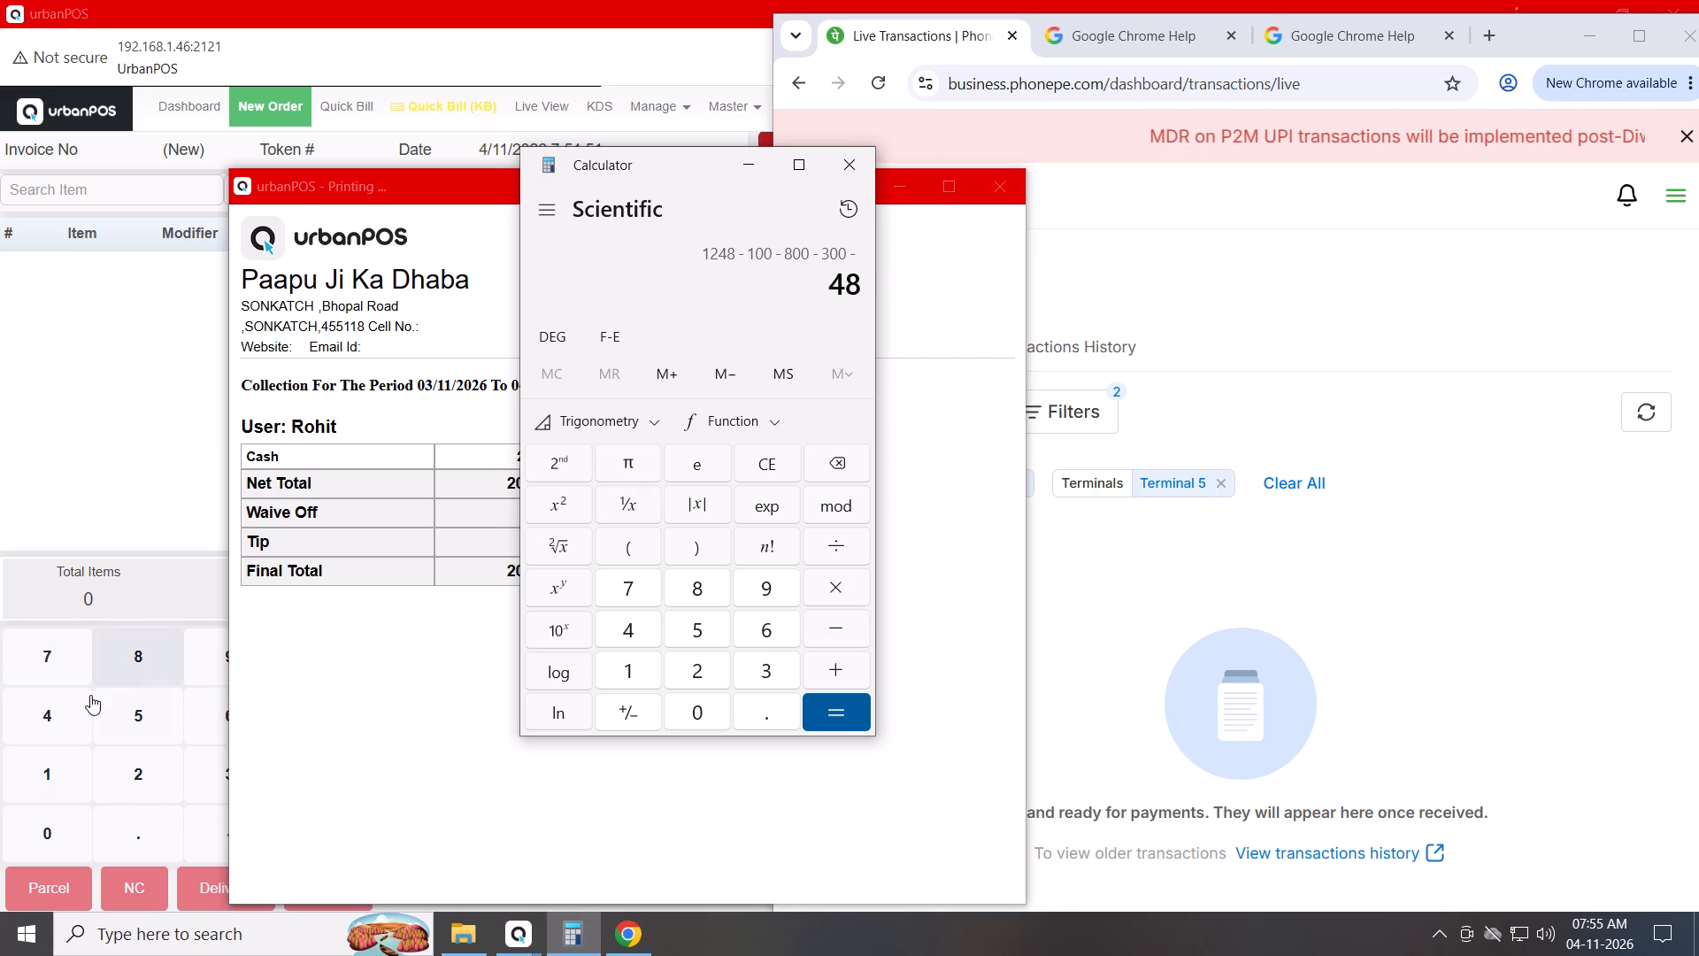
Switch back to urbanPOS, bill one Tea on a new invoice using item code 1, and save and print it.
{"action": "left_click", "coordinate": [102, 382]}
{"action": "left_click", "coordinate": [273, 200]}
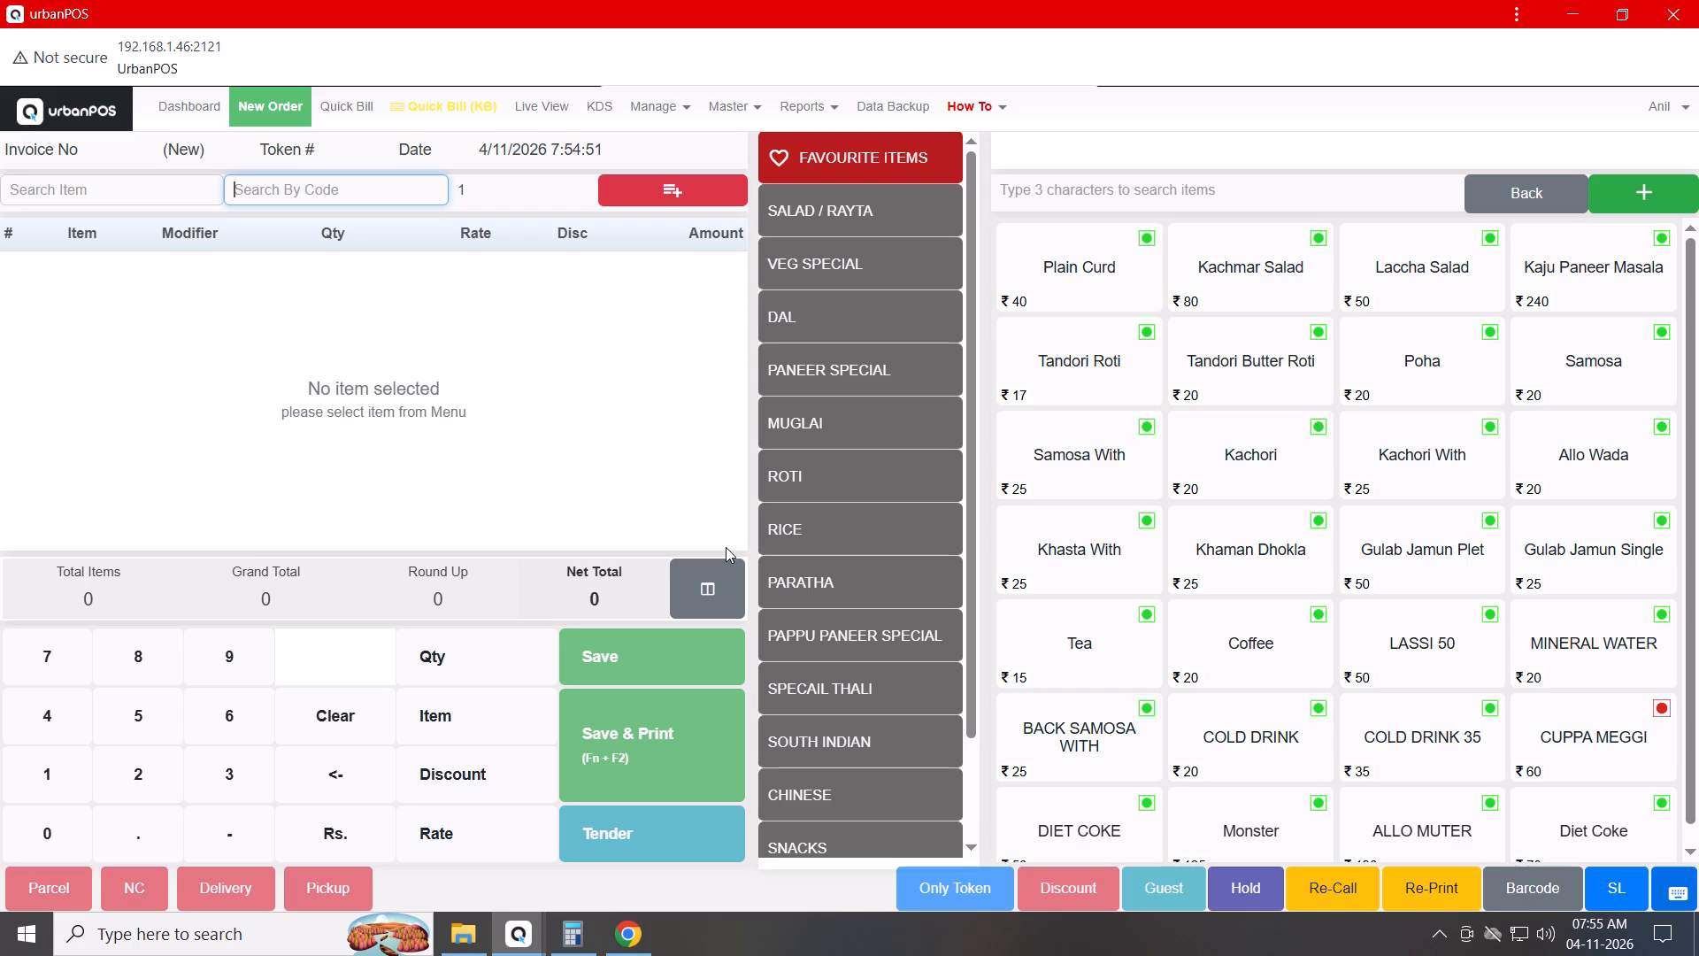
{"action": "key", "text": "1"}
{"action": "key", "text": "Return"}
{"action": "key", "text": "Return"}
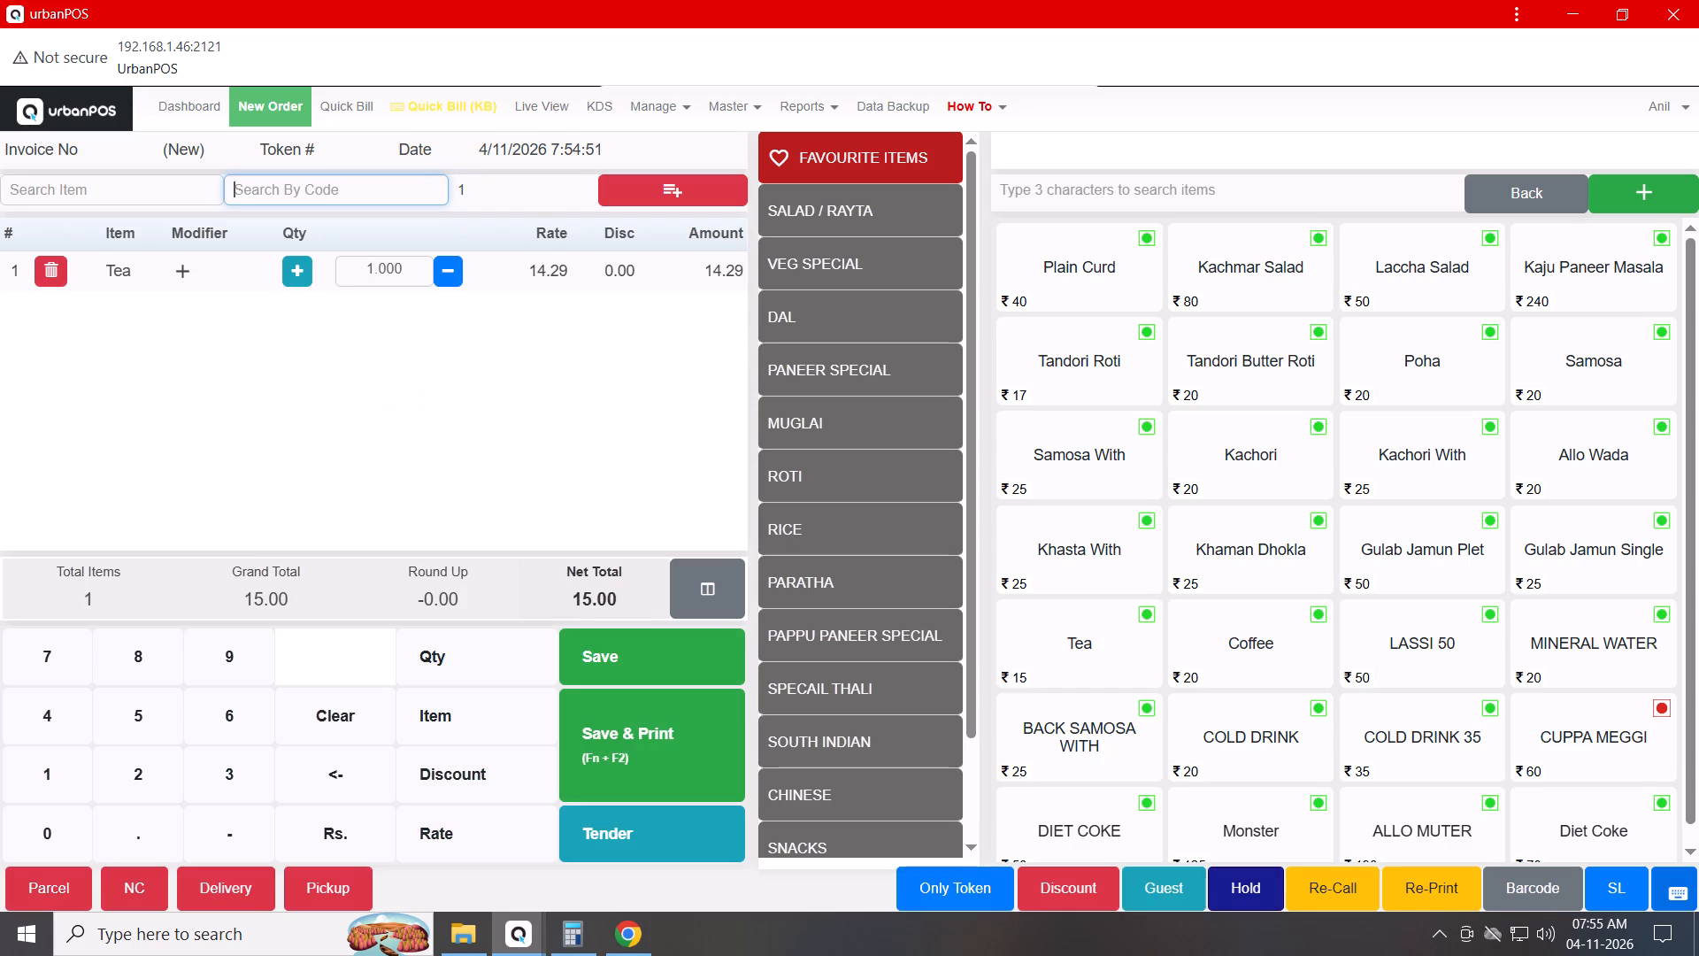
{"action": "key", "text": "F2"}
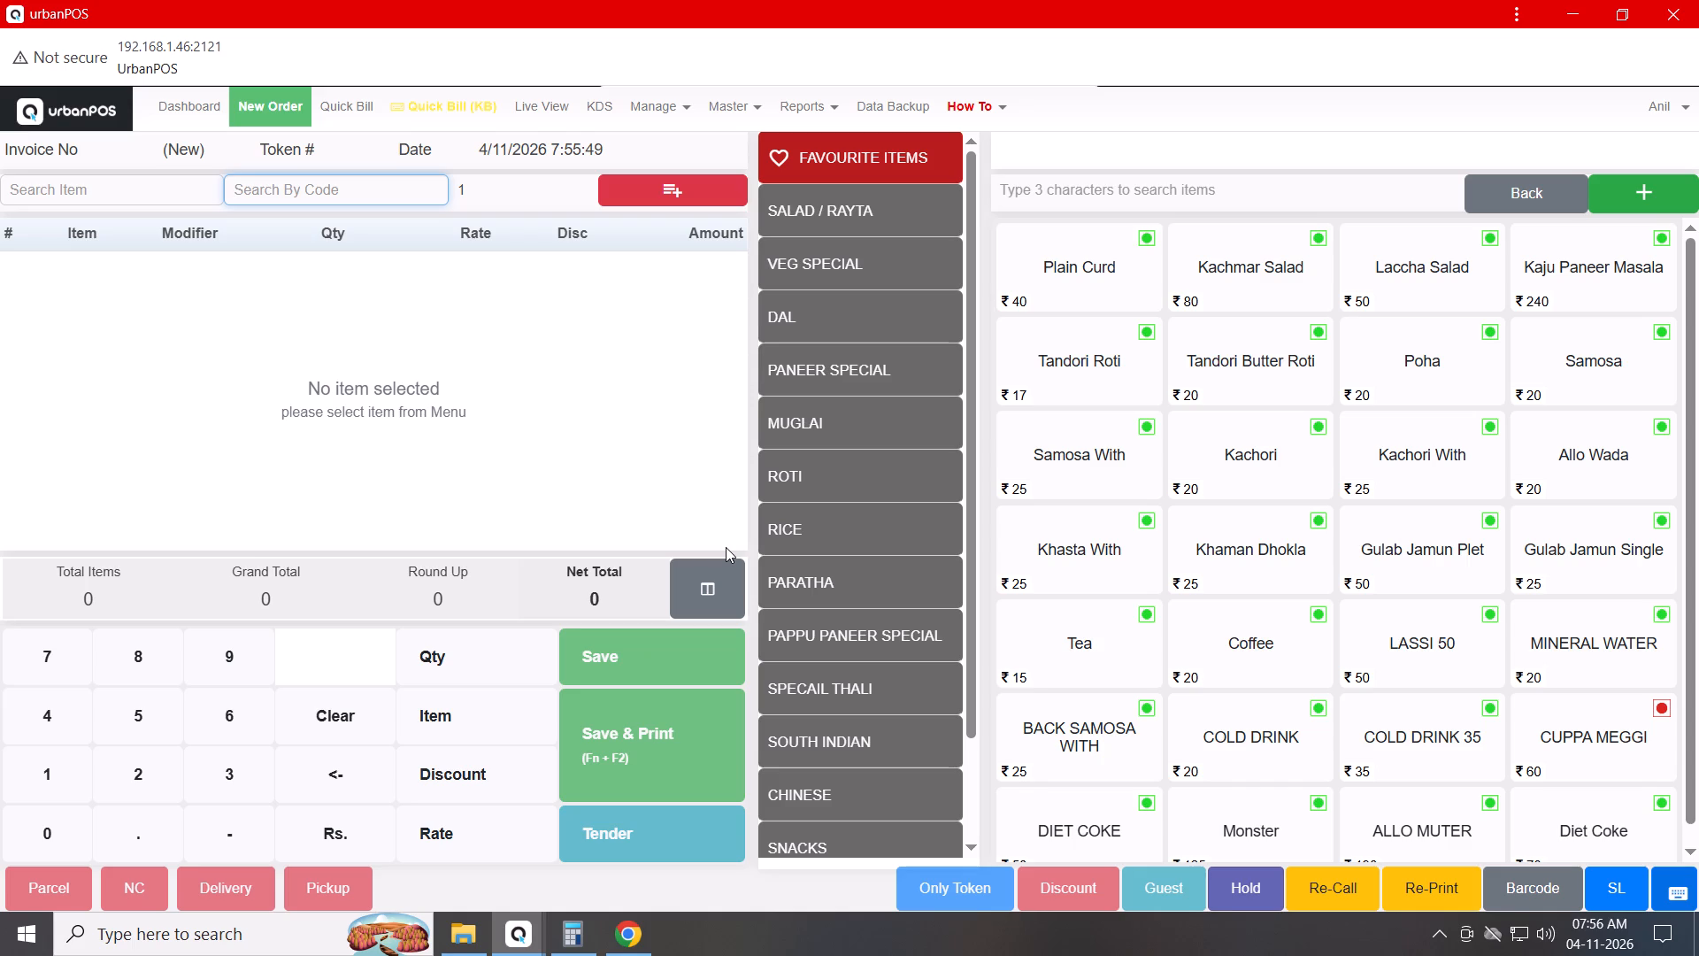
Bill another single Tea on a new invoice using item code 1, and save and print it.
{"action": "key", "text": "1"}
{"action": "key", "text": "Return"}
{"action": "key", "text": "Return"}
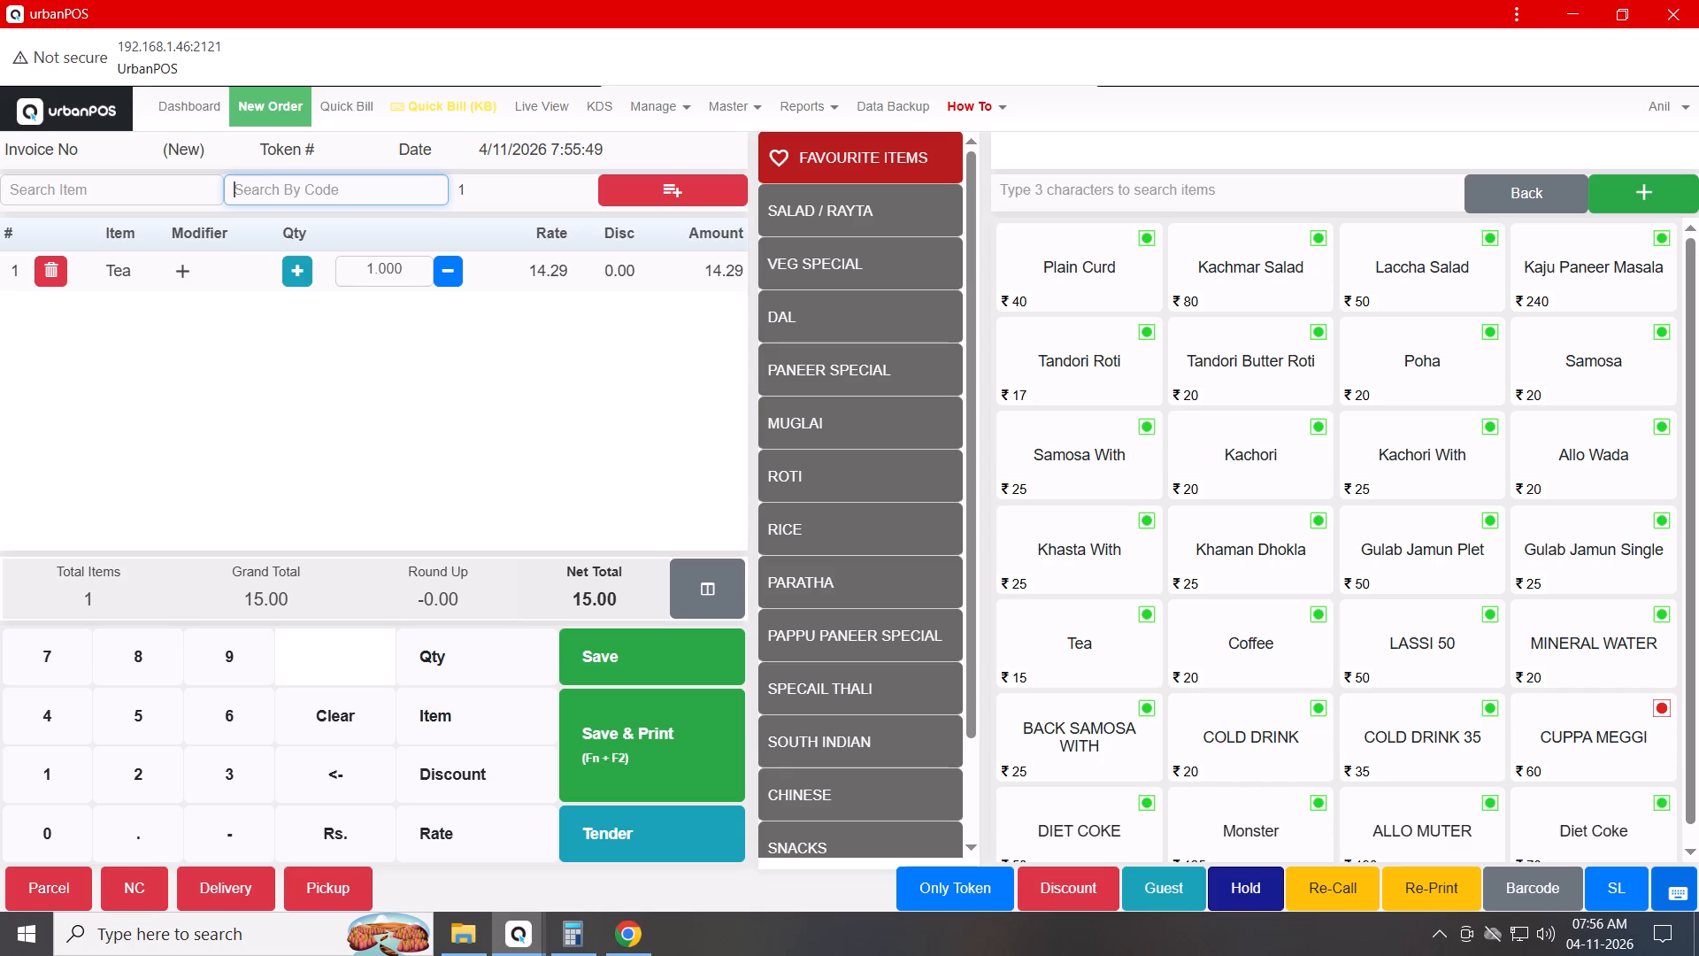
{"action": "key", "text": "F2"}
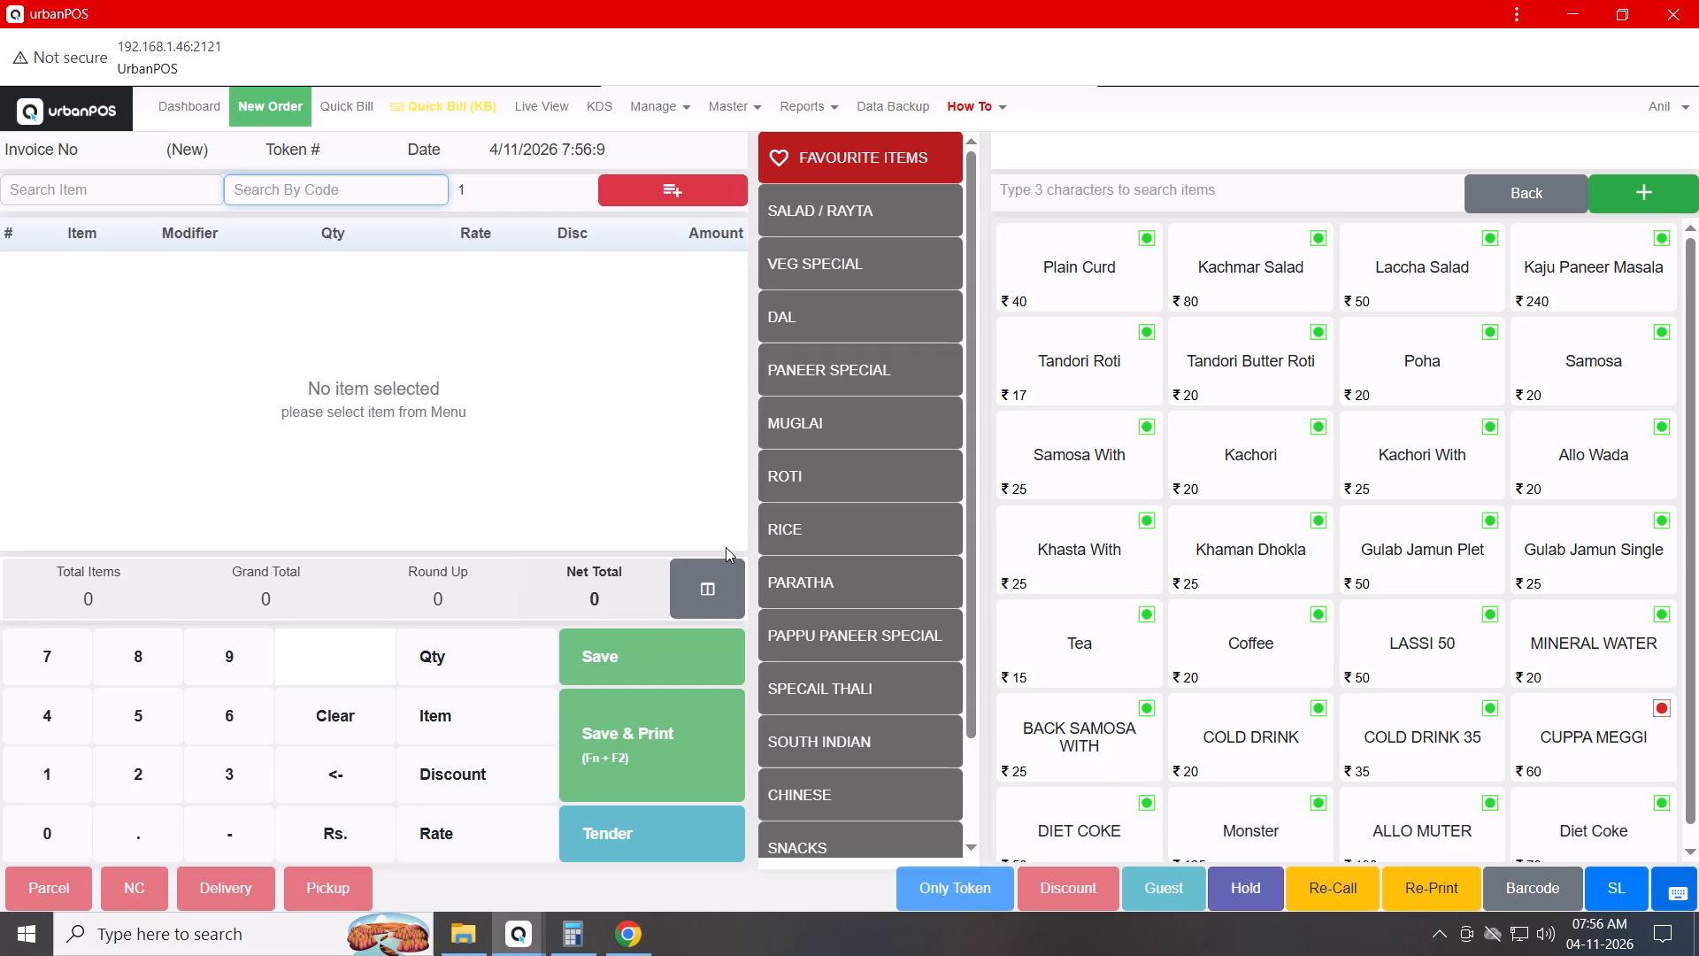
Bill 2 Poha on a new invoice using item code 02, and save and print it.
{"action": "type", "text": "02"}
{"action": "key", "text": "Return"}
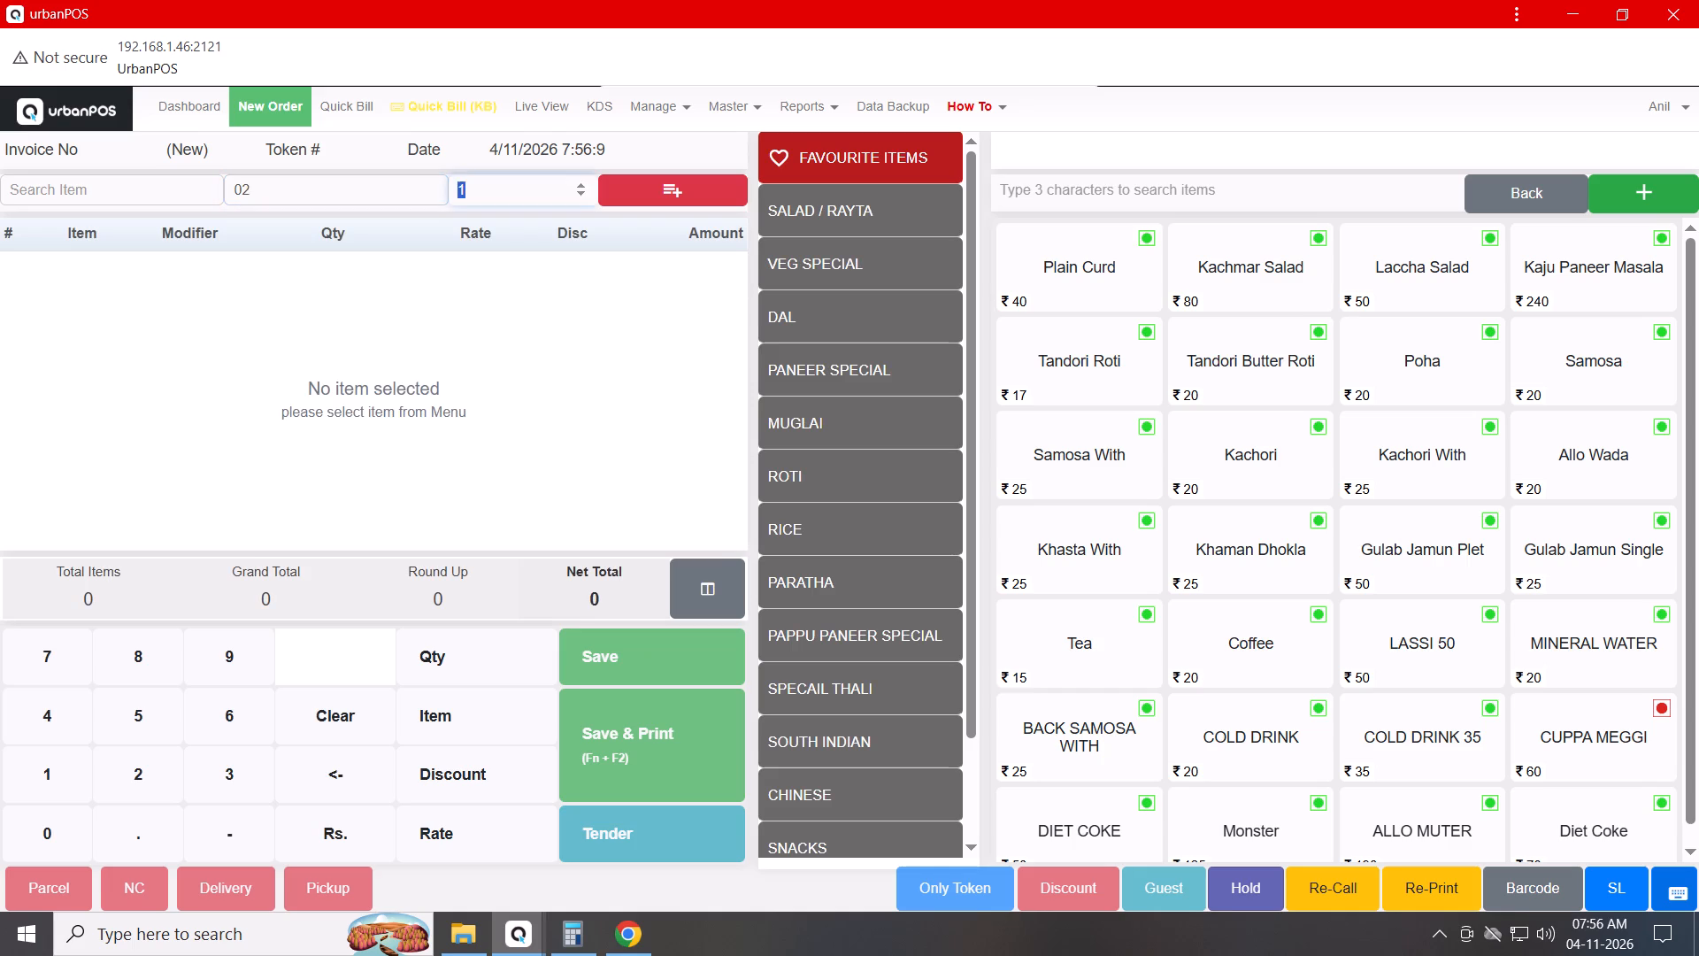
{"action": "key", "text": "2"}
{"action": "key", "text": "Return"}
{"action": "key", "text": "F2"}
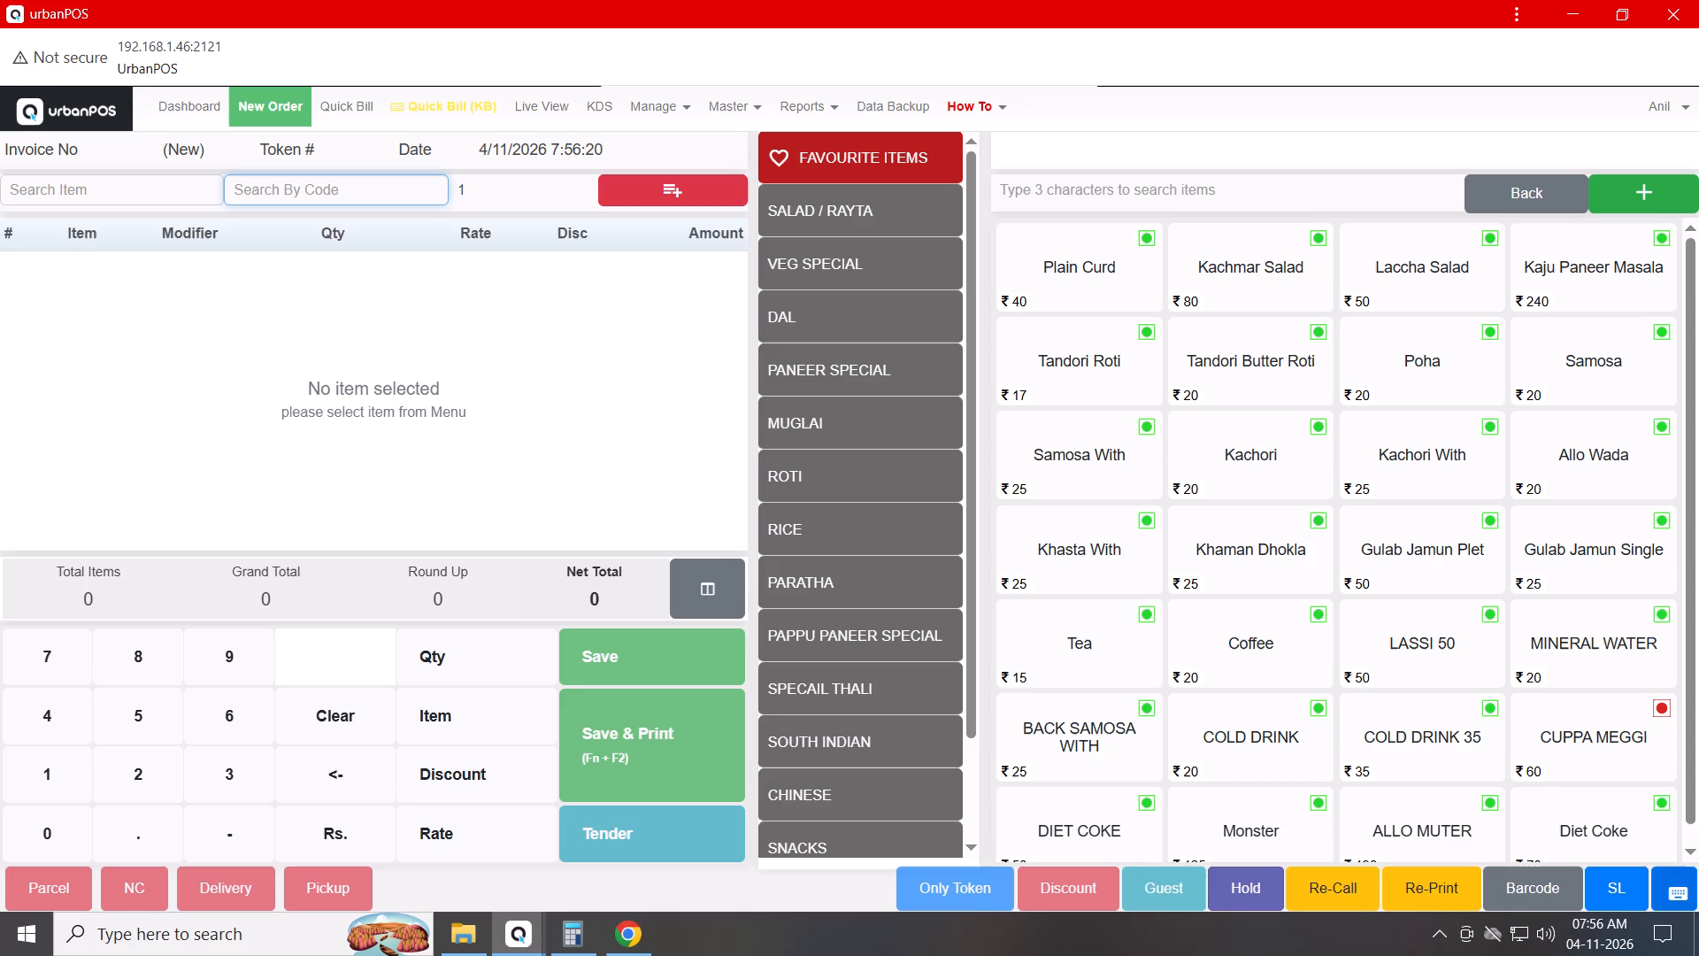
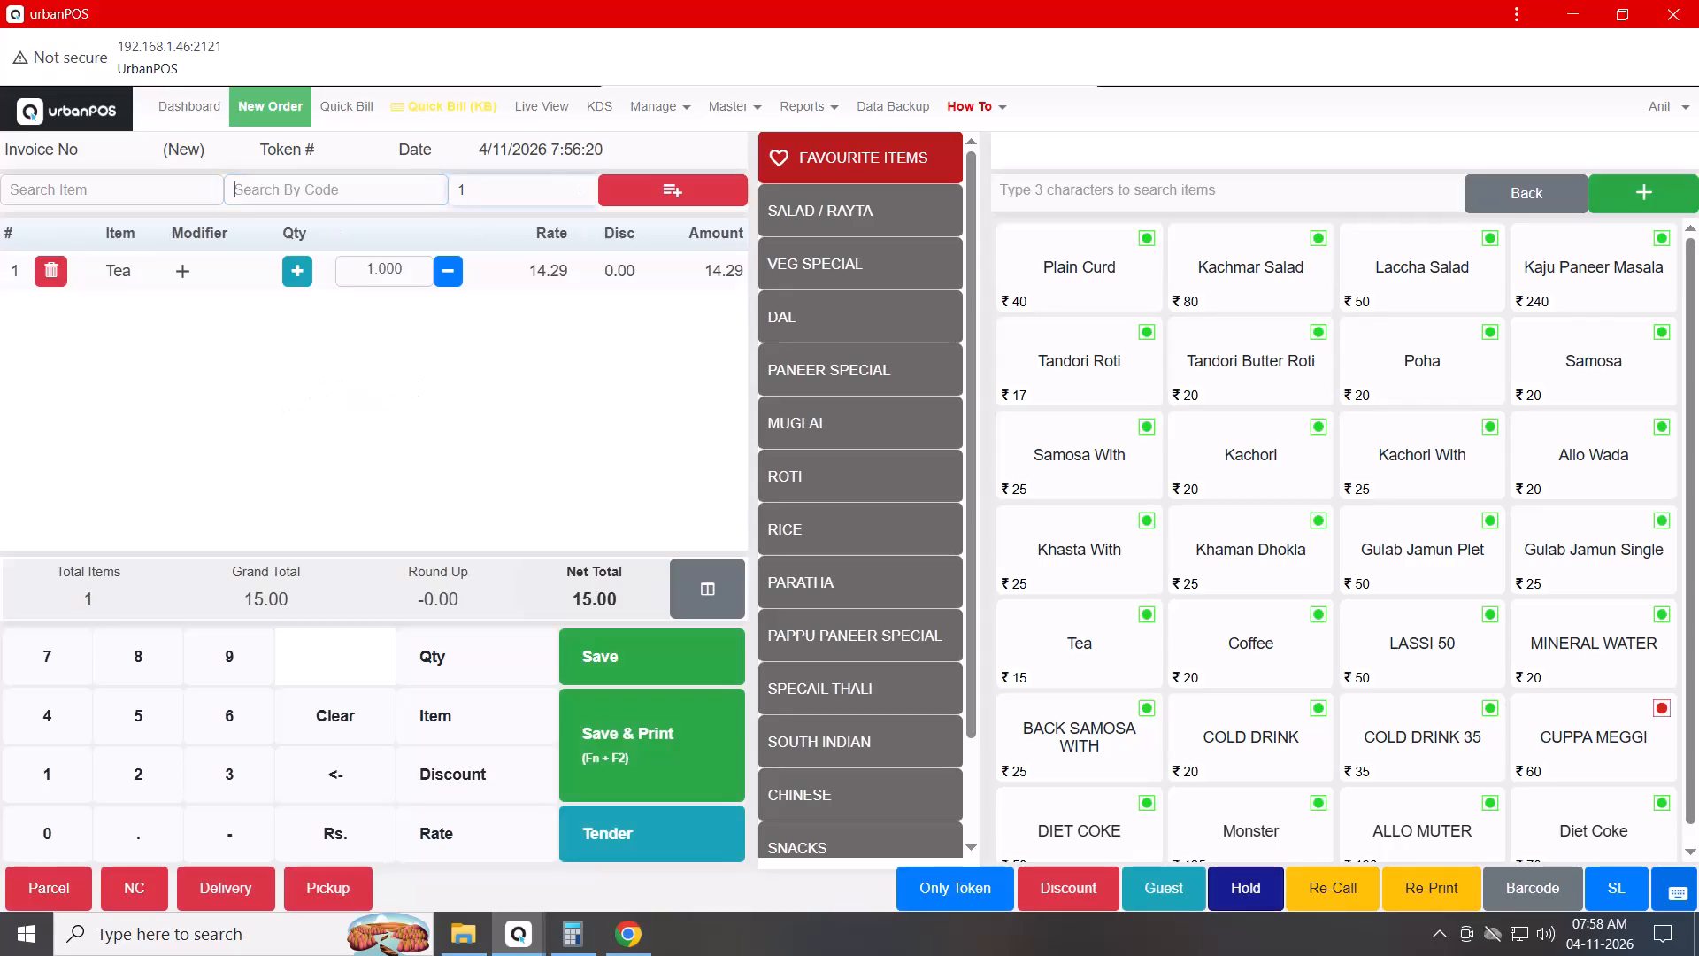
Save and print the current invoice for one Tea.
{"action": "key", "text": "F2"}
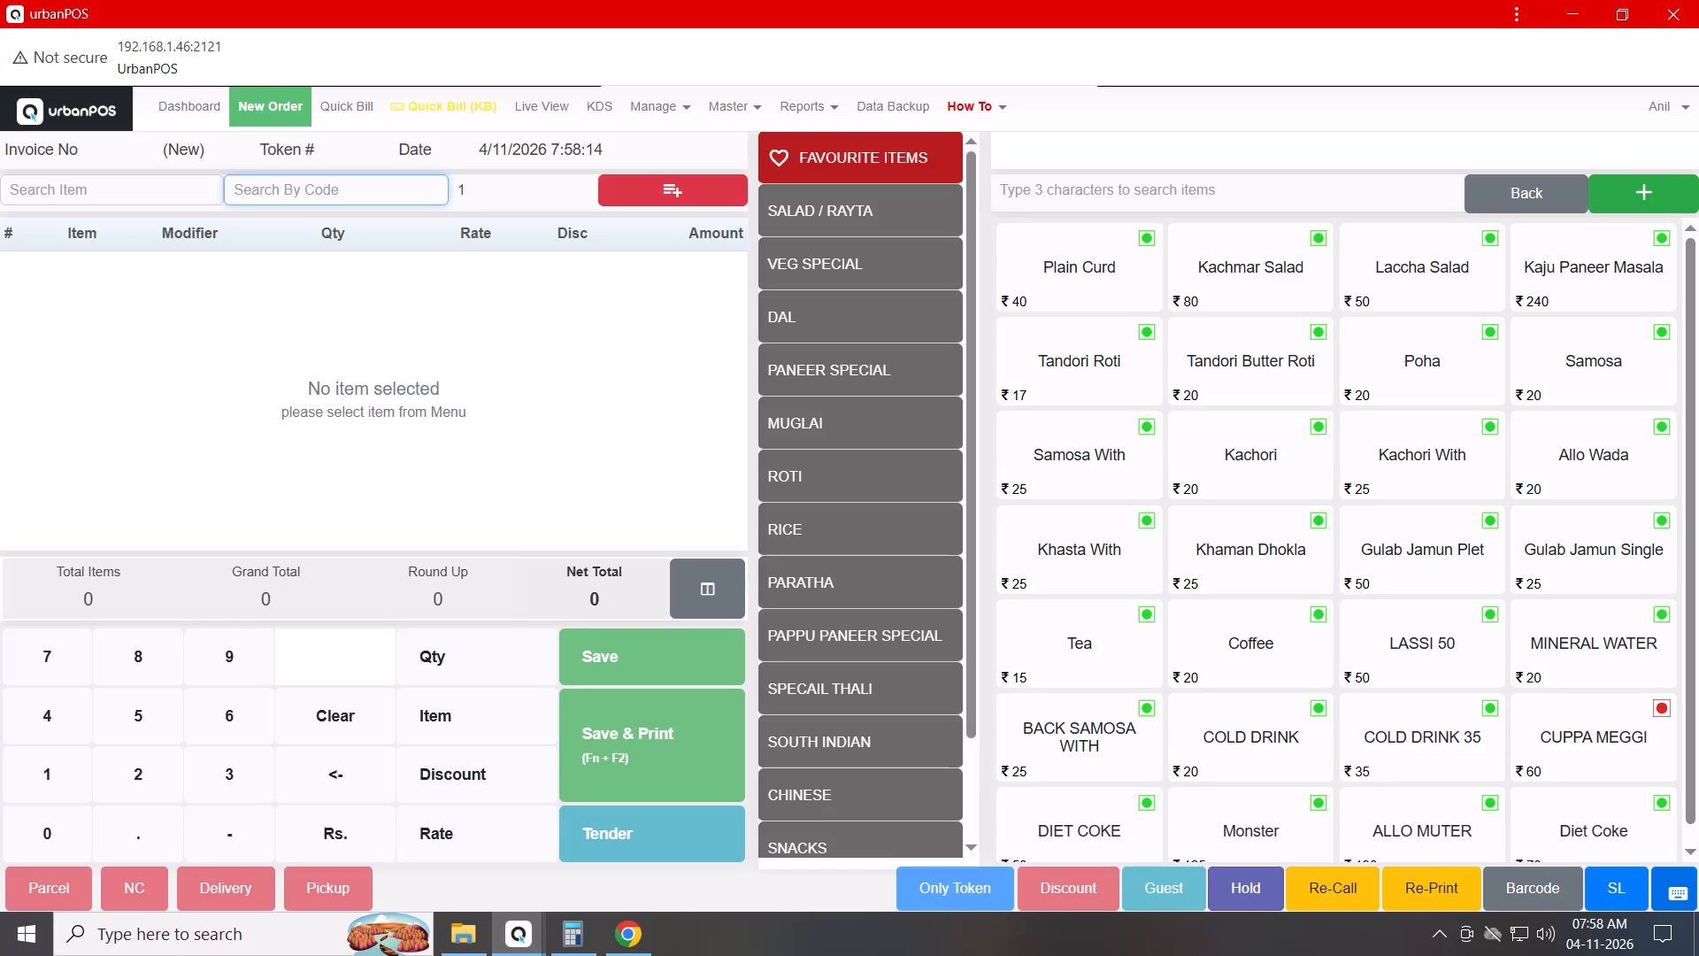
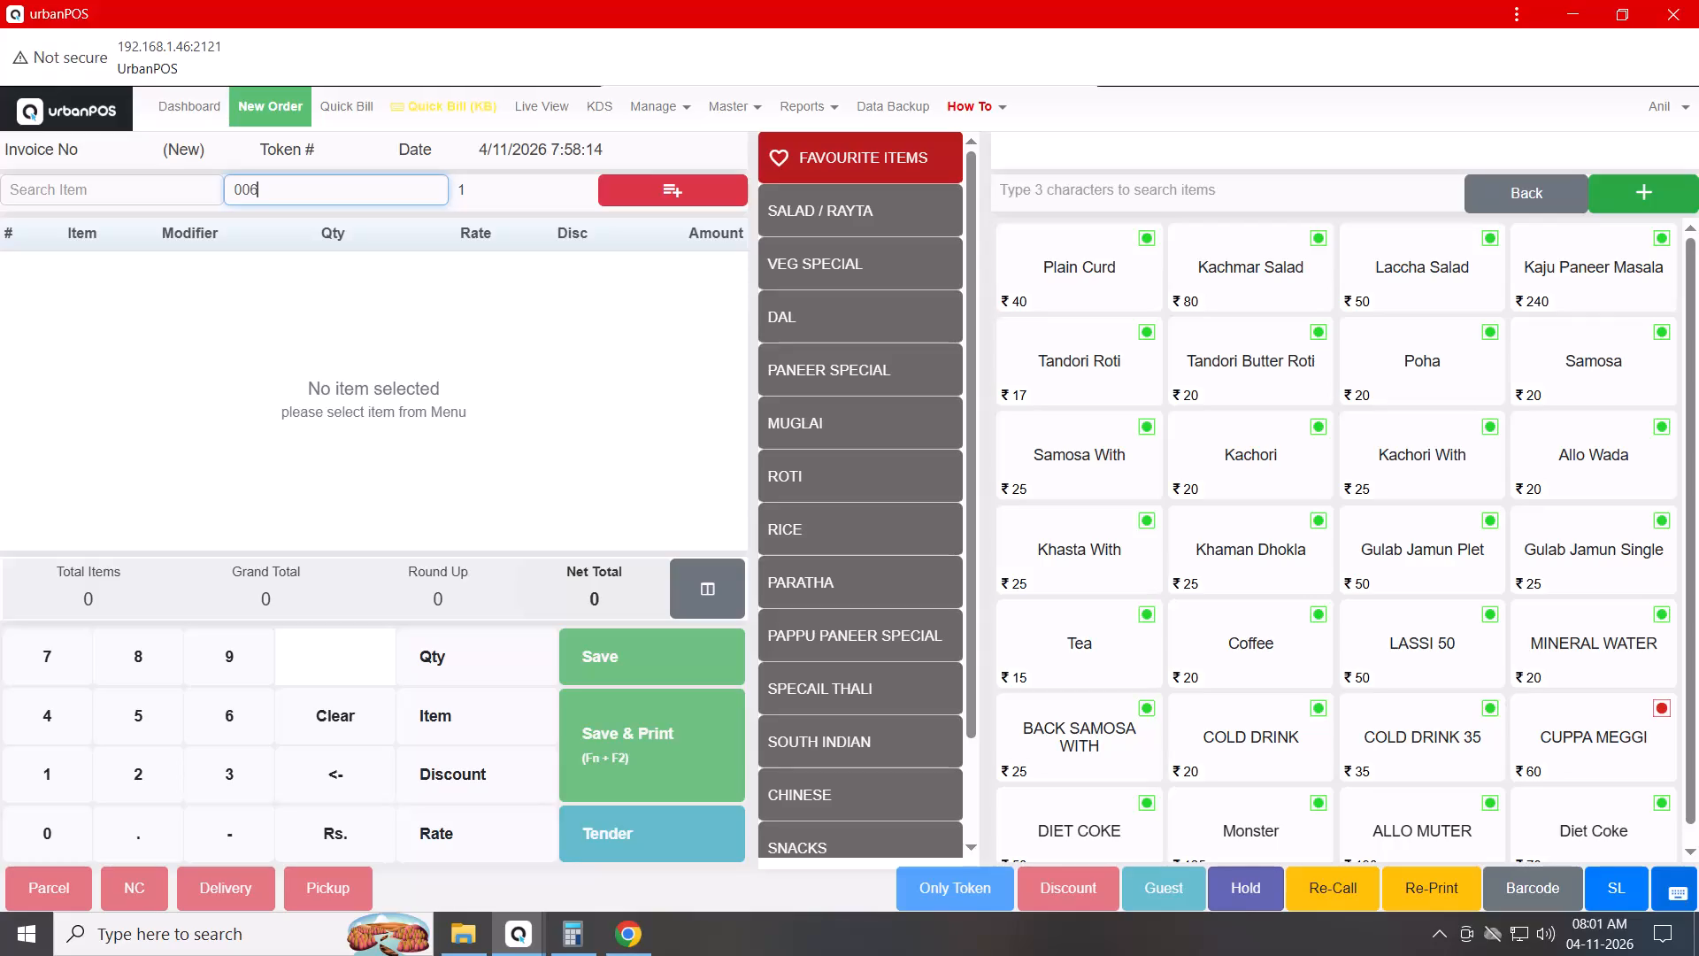
Ring up one Mineral Water using item code 006, and save and print its invoice.
{"action": "key", "text": "Return"}
{"action": "key", "text": "Return"}
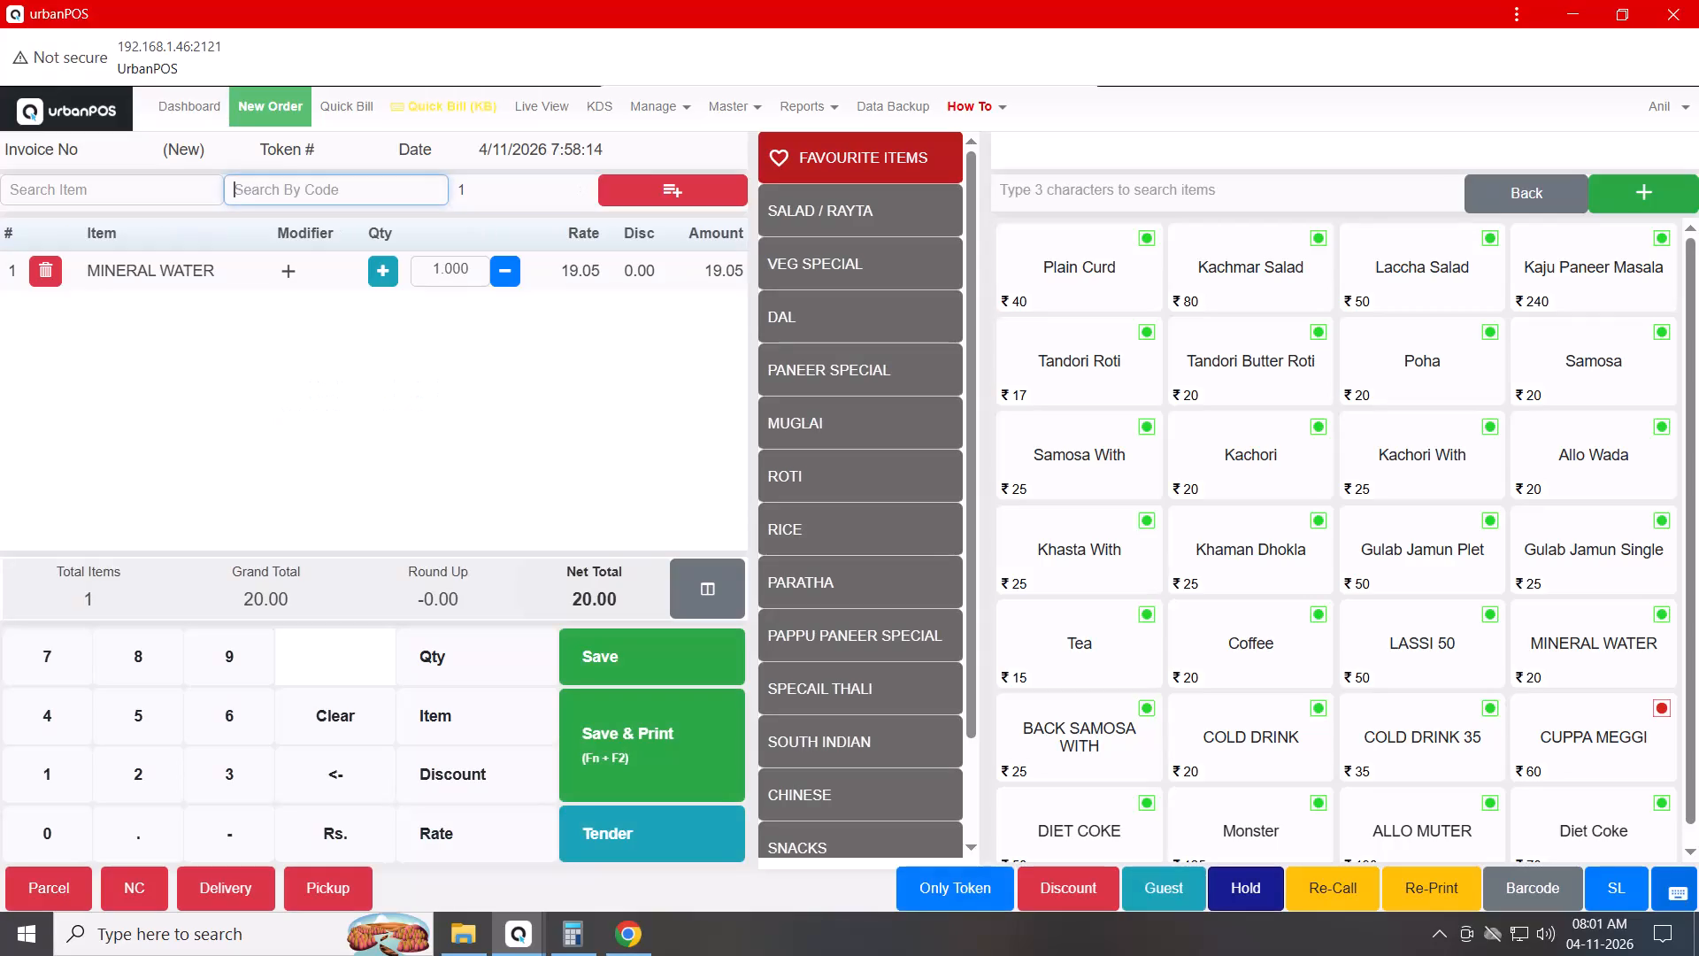
{"action": "key", "text": "F2"}
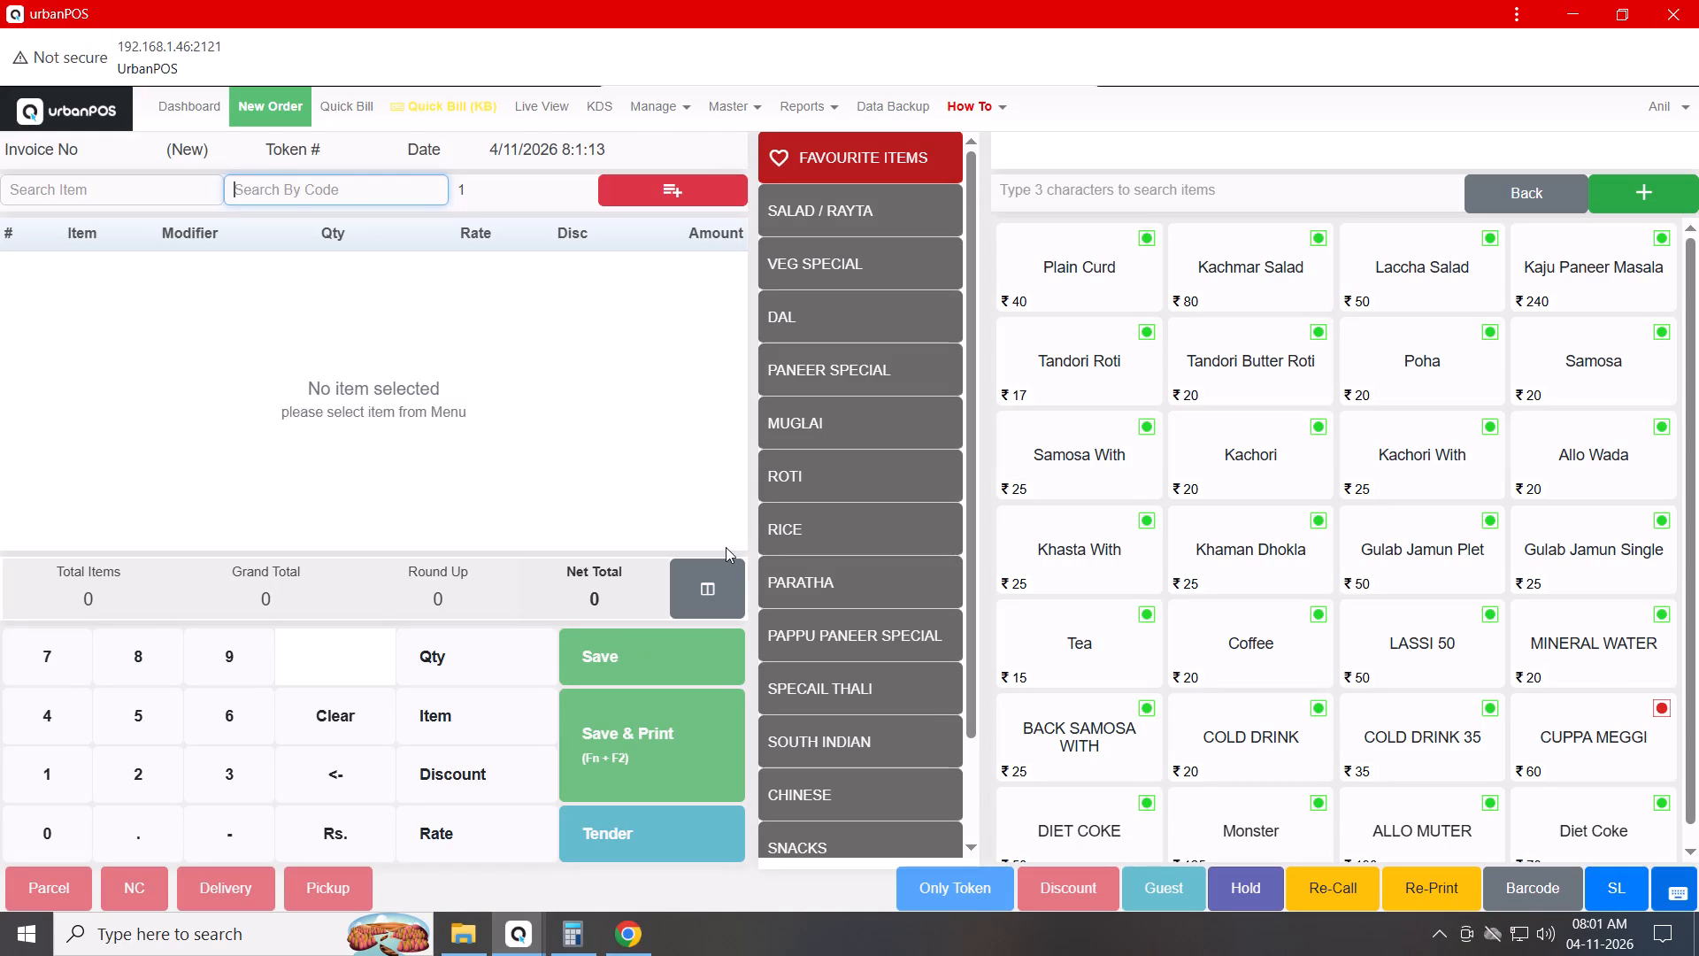
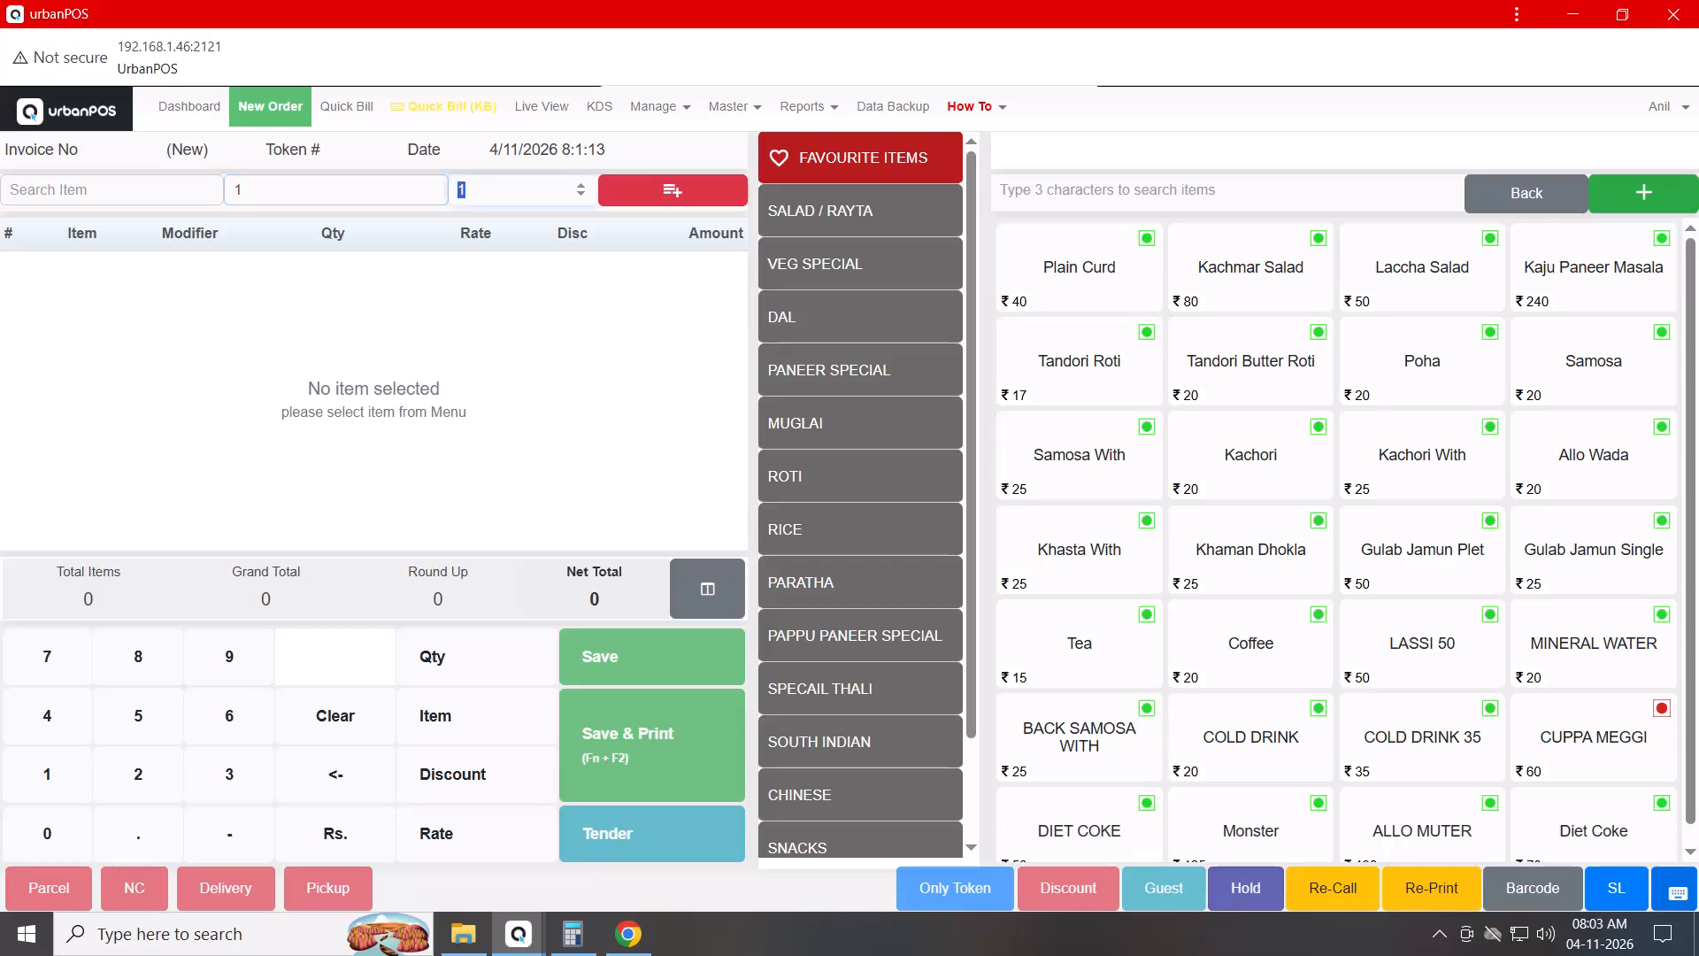
Ring up the entered item code 1 with quantity 2, and save and print its invoice.
{"action": "key", "text": "2"}
{"action": "key", "text": "Return"}
{"action": "key", "text": "F2"}
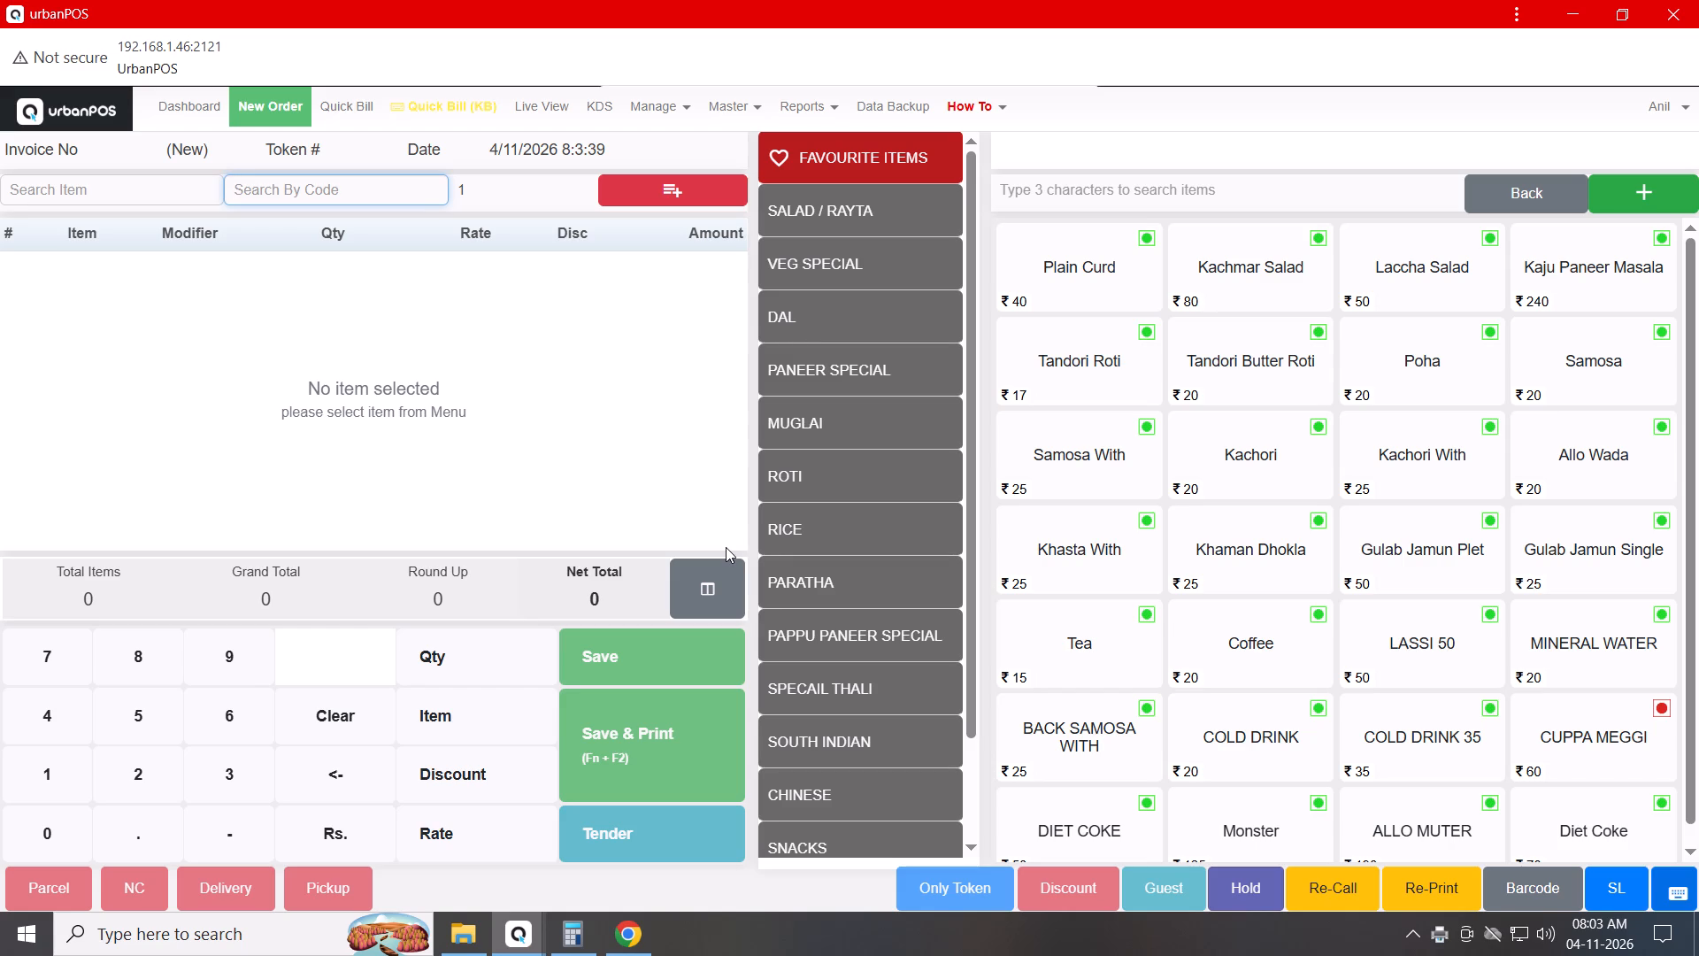
Ring up two Poha using item code 02, and save and print the invoice.
{"action": "type", "text": "02"}
{"action": "key", "text": "Return"}
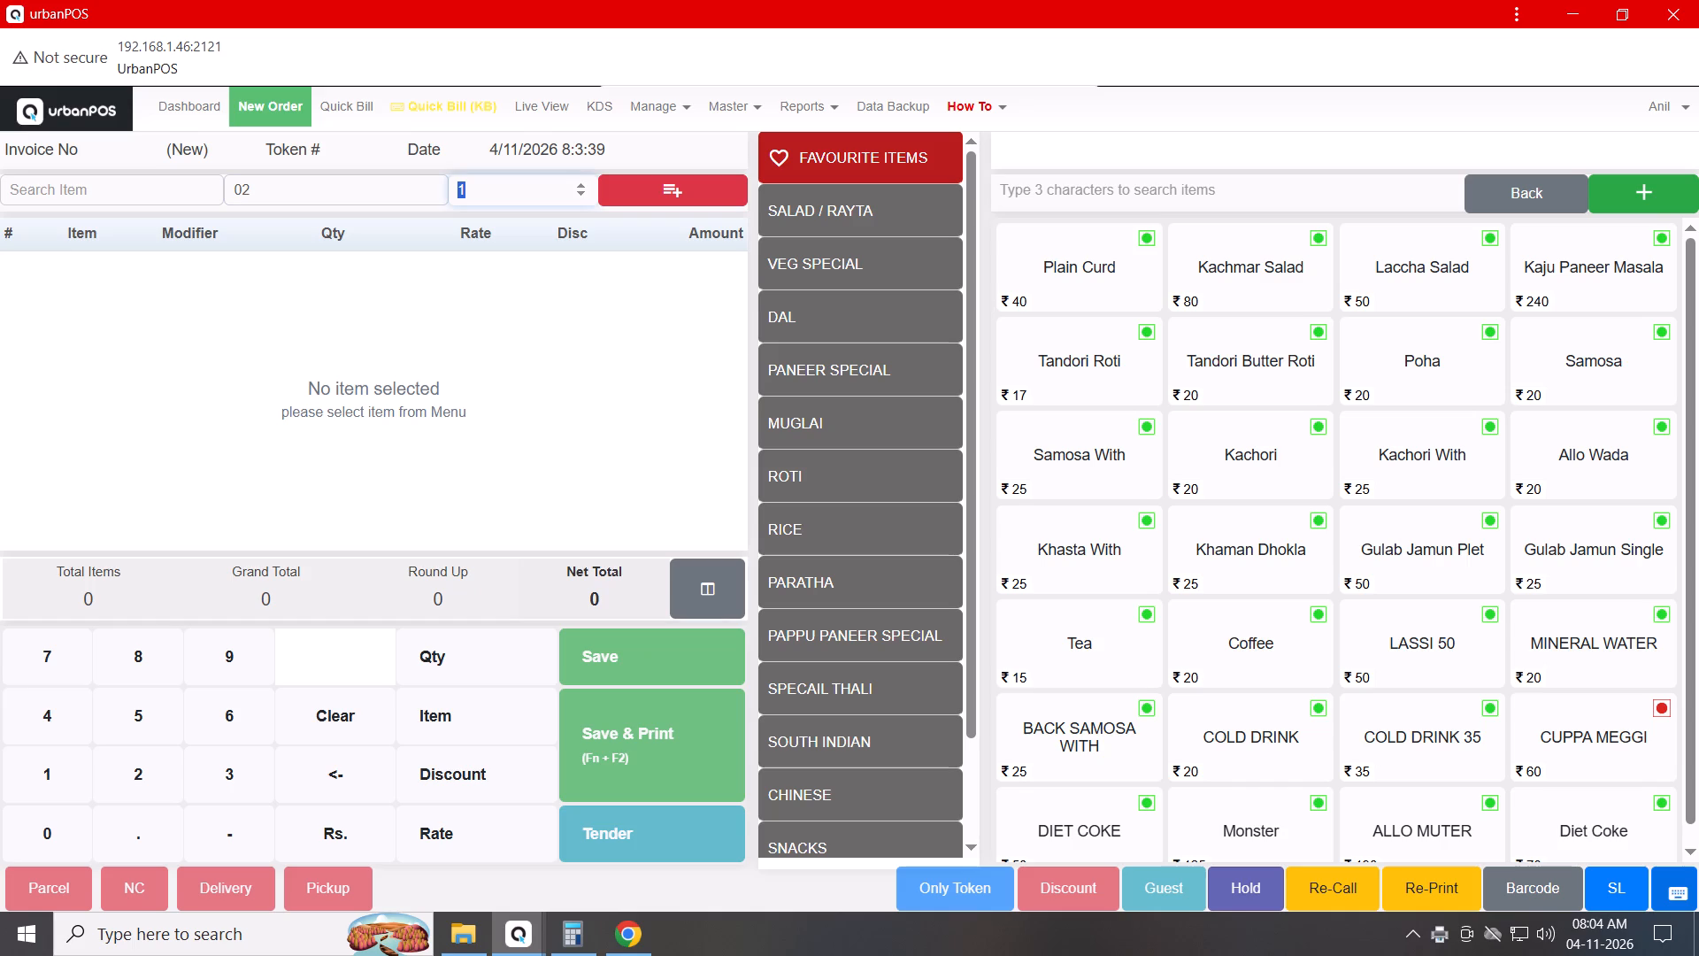
{"action": "key", "text": "Return"}
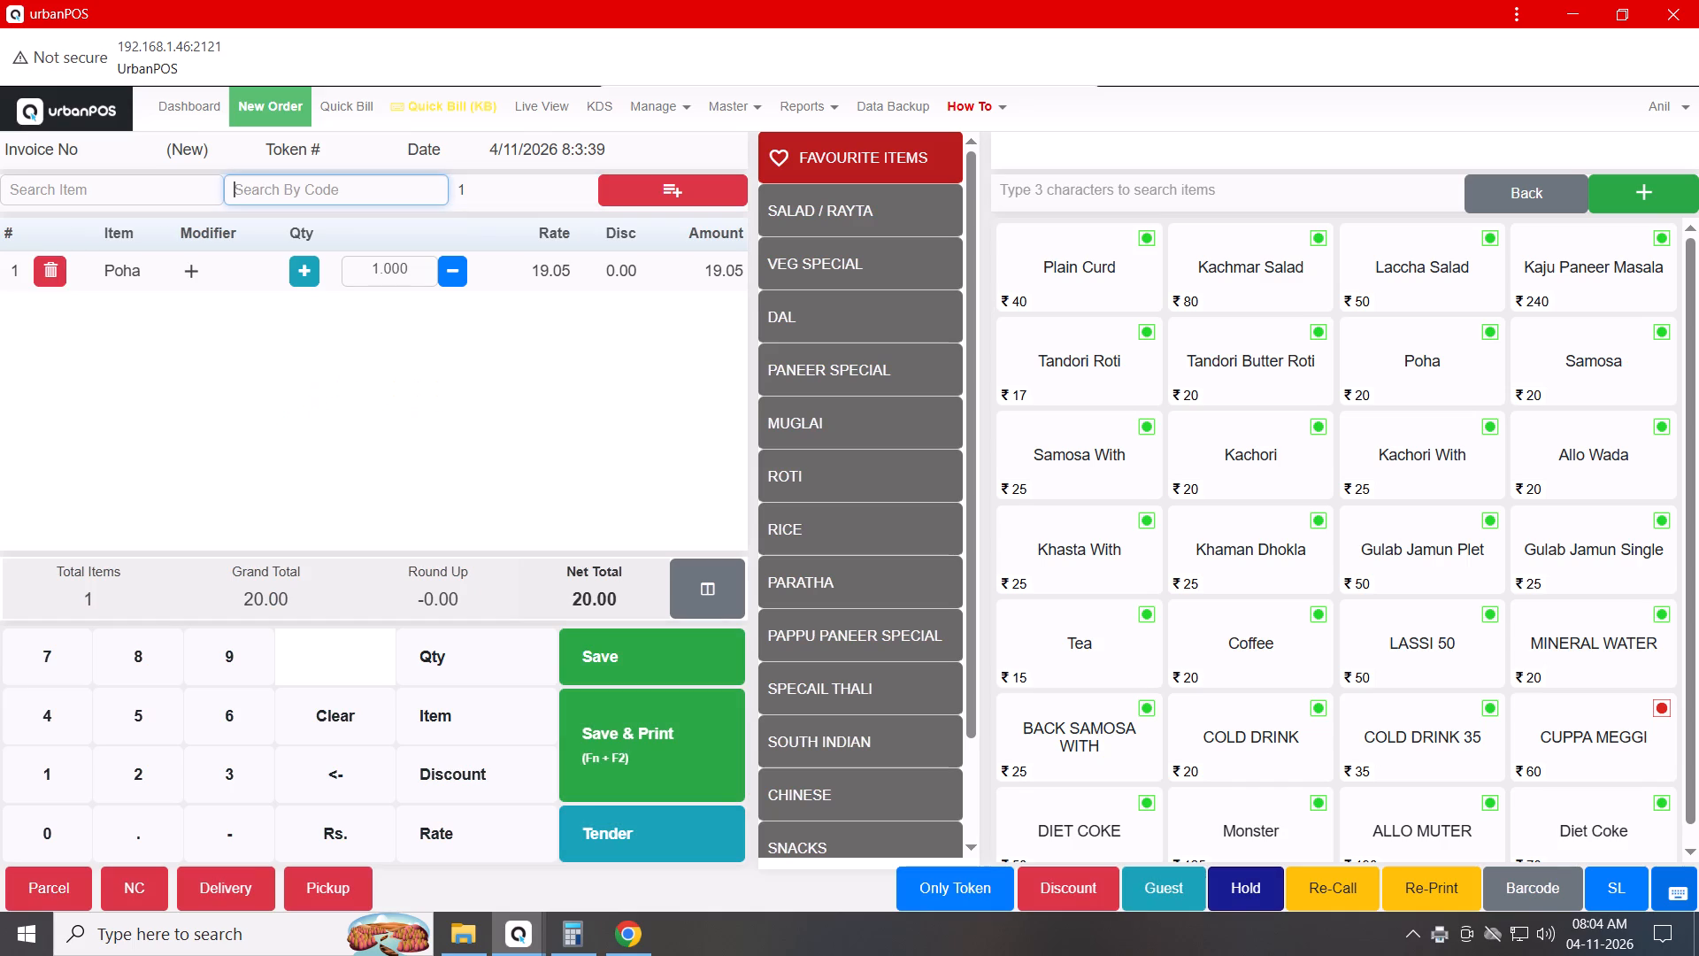
{"action": "left_click", "coordinate": [313, 277]}
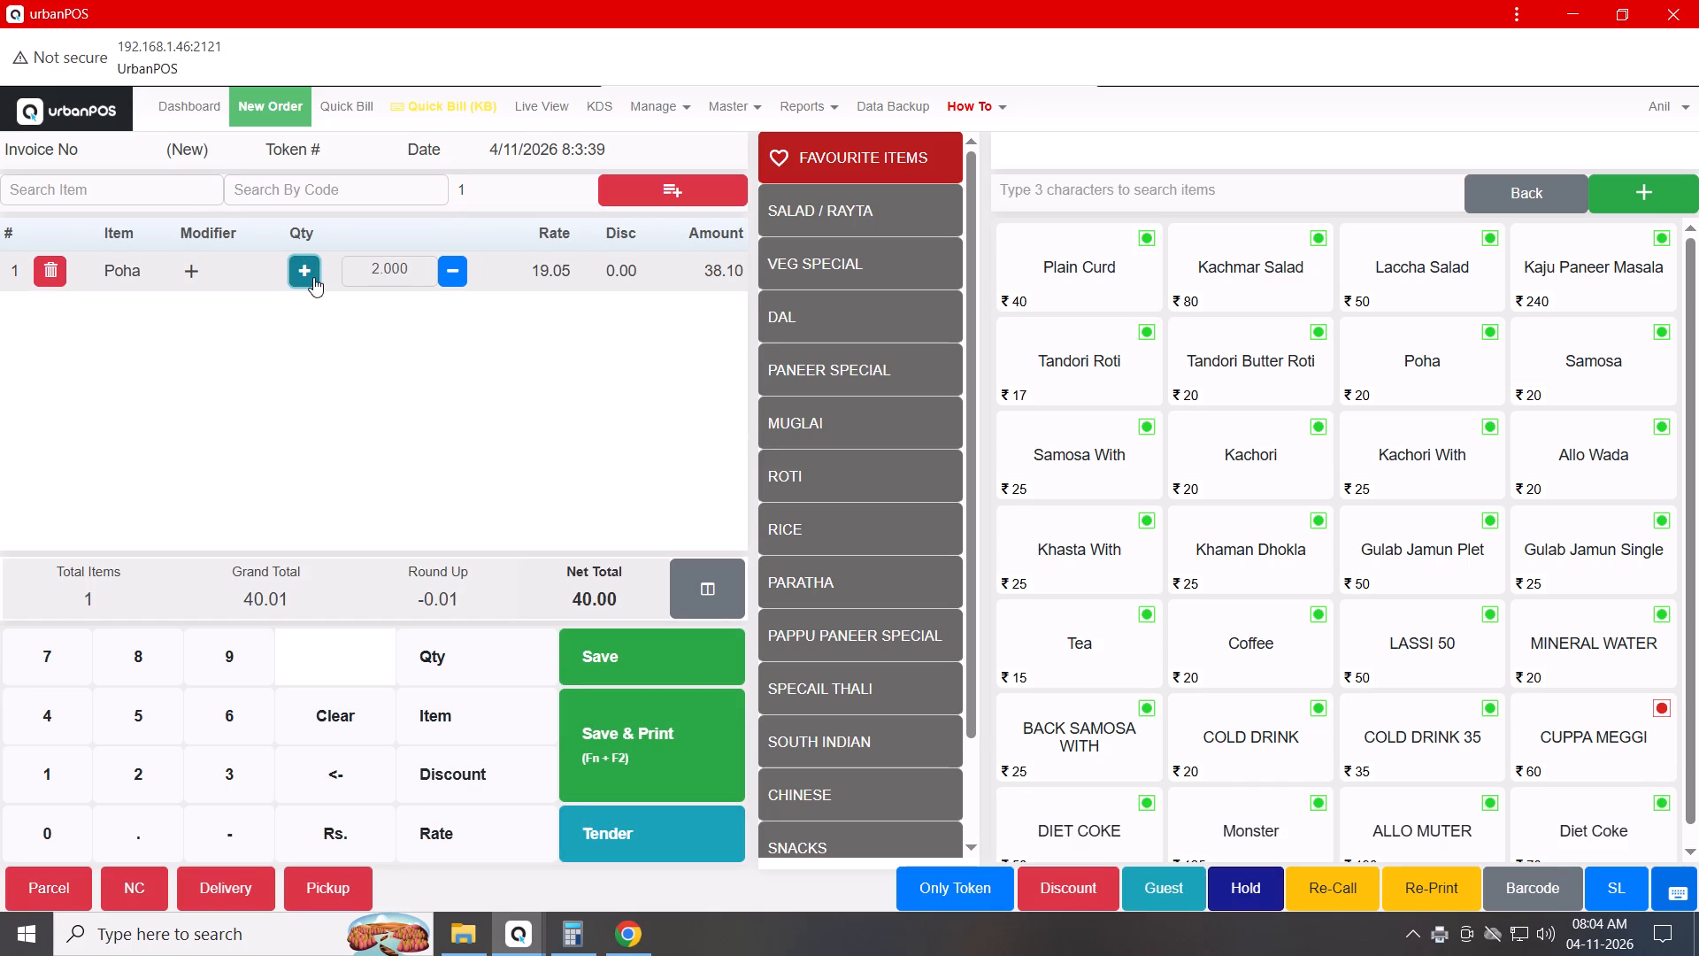
{"action": "key", "text": "F2"}
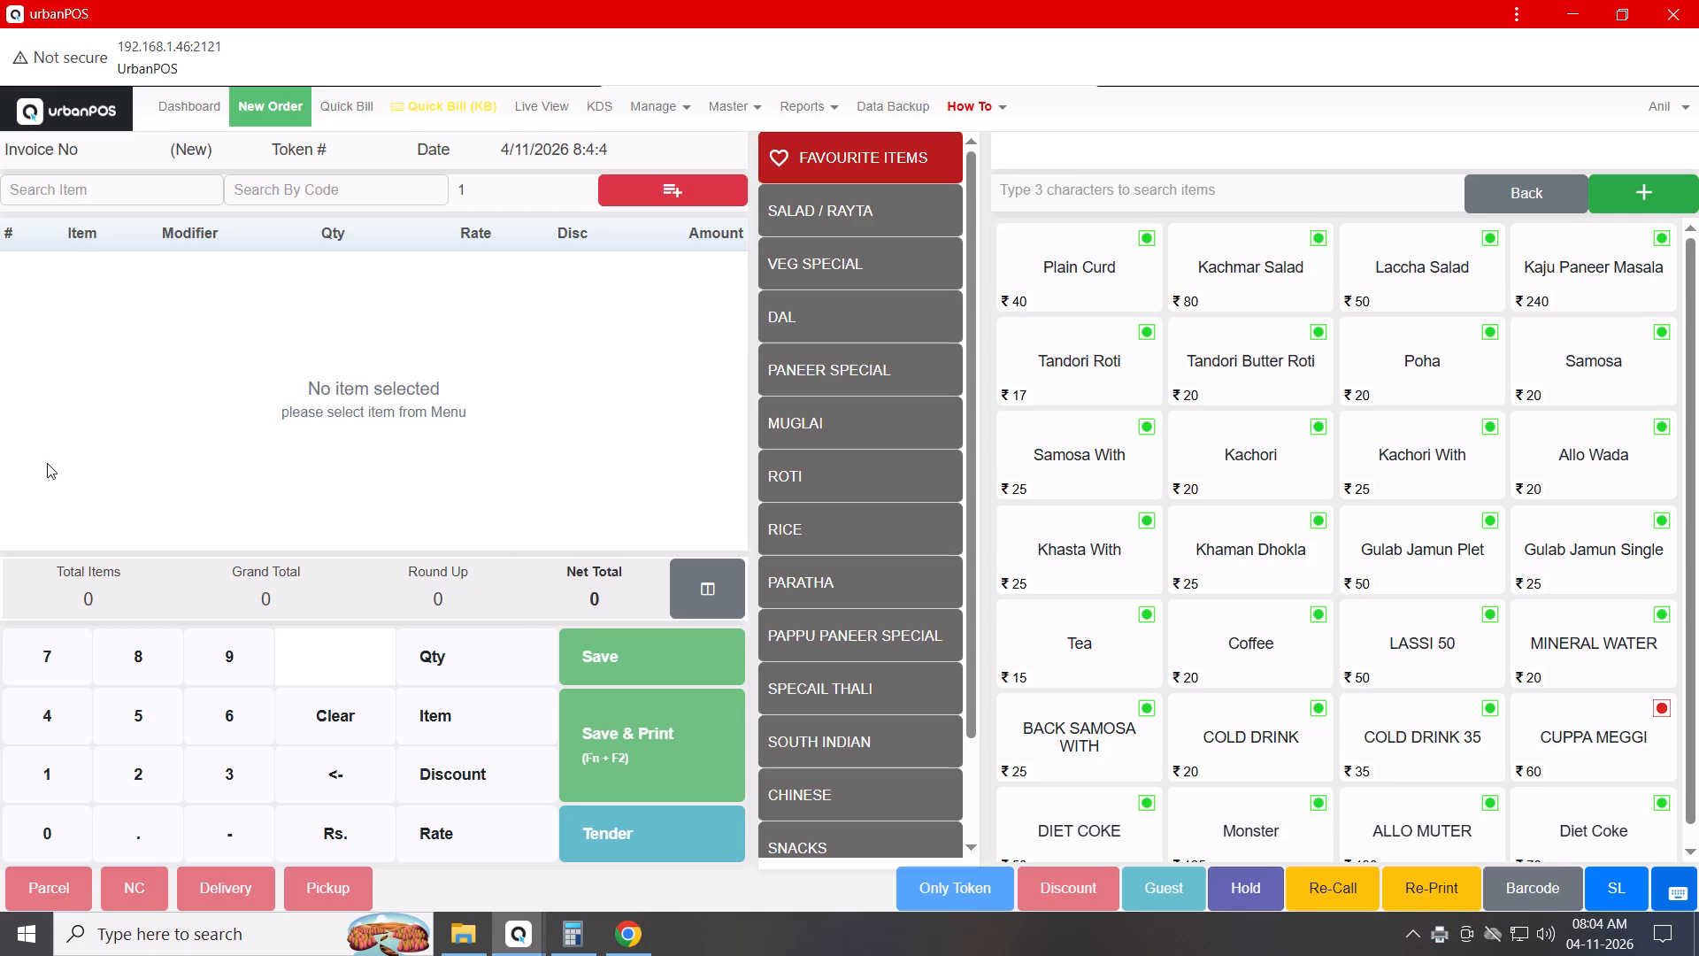
Ring up one Poha using item code 02, and save and print its invoice.
{"action": "left_click", "coordinate": [327, 181]}
{"action": "type", "text": "02"}
{"action": "key", "text": "Return"}
{"action": "key", "text": "Return"}
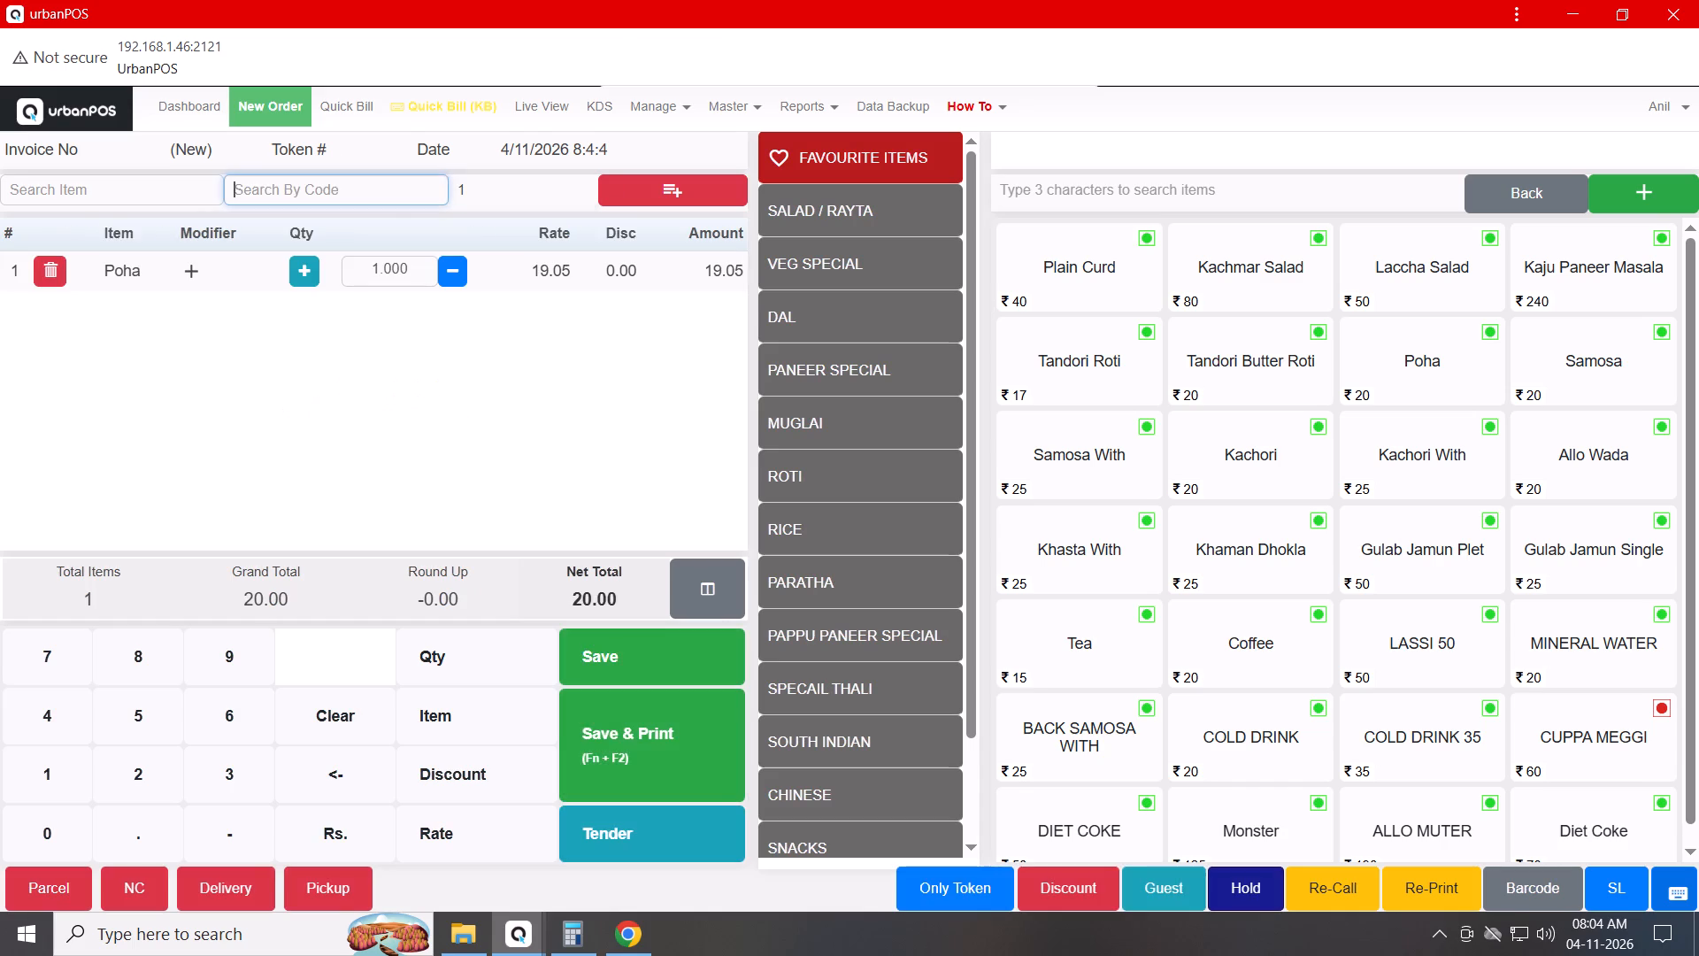
{"action": "key", "text": "F2"}
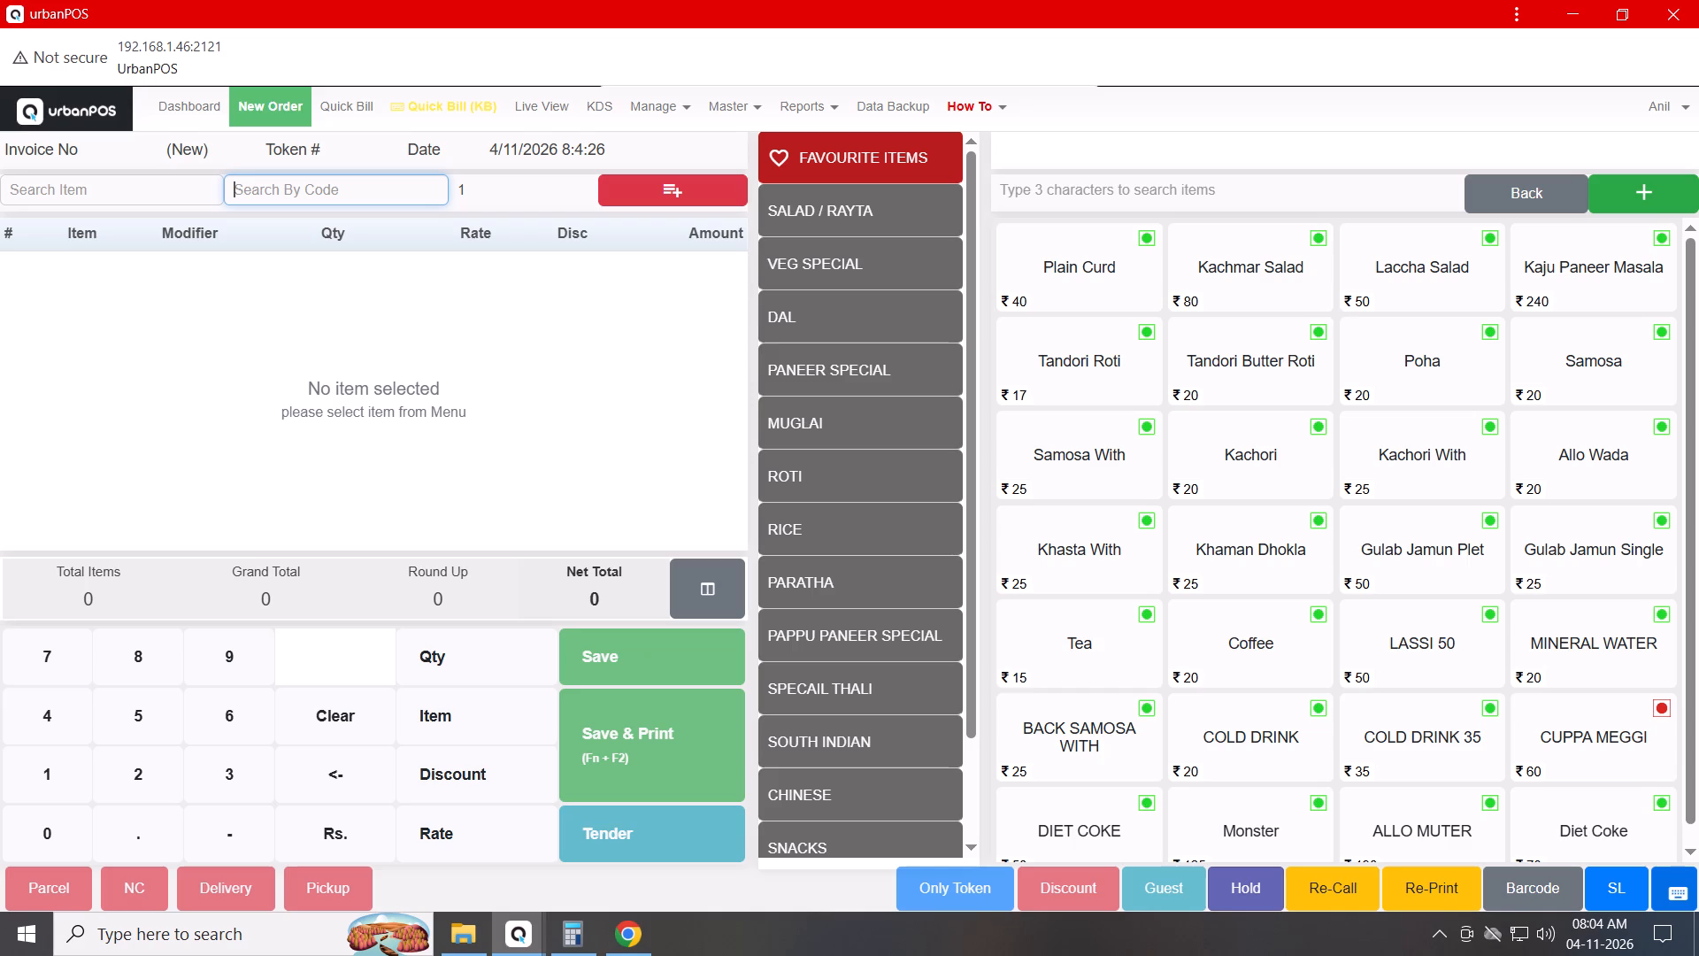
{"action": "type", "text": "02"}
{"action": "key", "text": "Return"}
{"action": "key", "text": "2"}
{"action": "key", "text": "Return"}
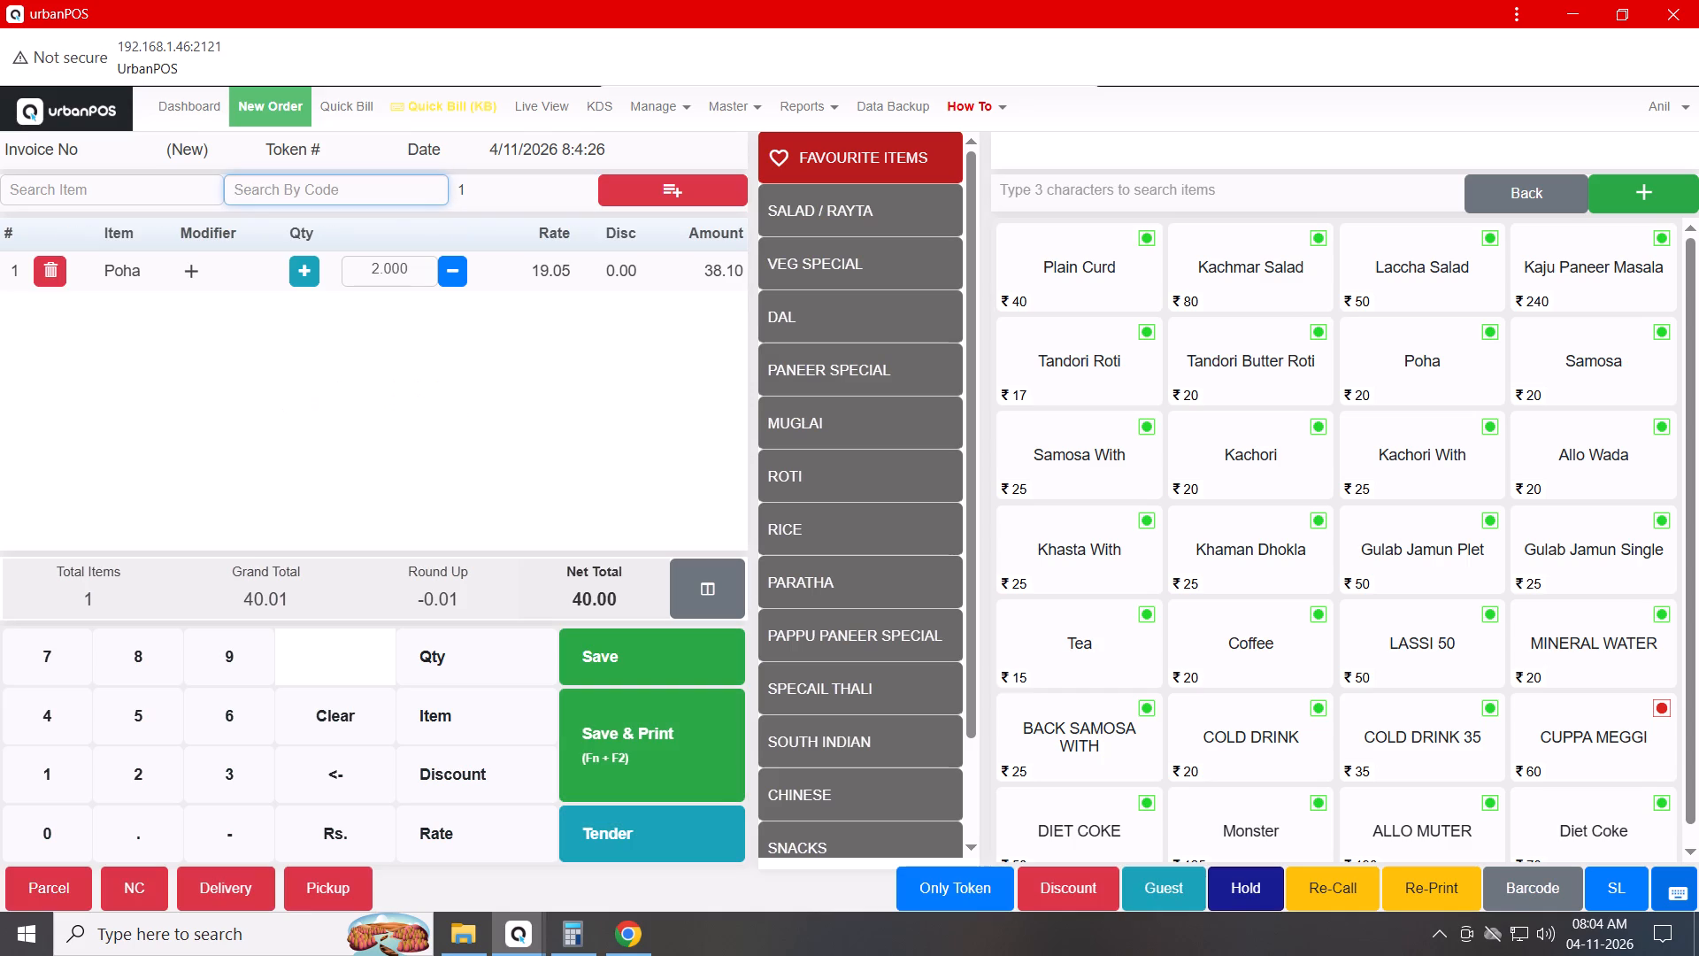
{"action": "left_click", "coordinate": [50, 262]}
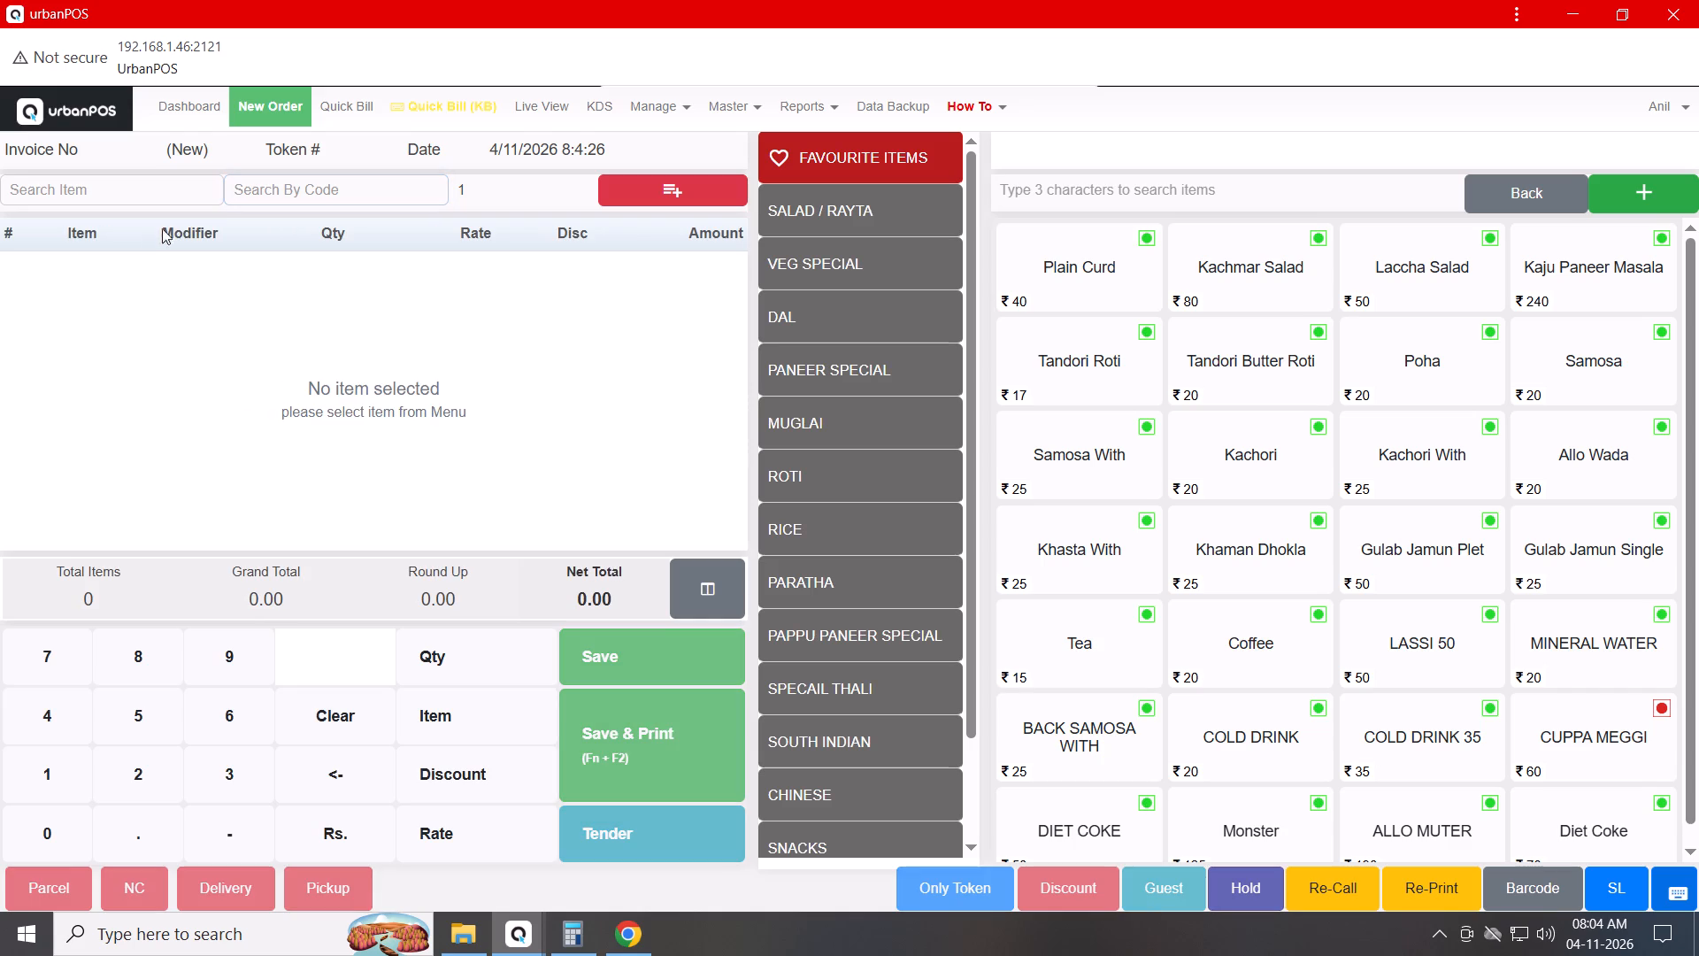
Ring up item code 1 with quantity 2 on a new order, and save and print its invoice.
{"action": "left_click", "coordinate": [242, 192]}
{"action": "key", "text": "1"}
{"action": "key", "text": "Return"}
{"action": "type", "text": "2."}
{"action": "key", "text": "Return"}
{"action": "key", "text": "F2"}
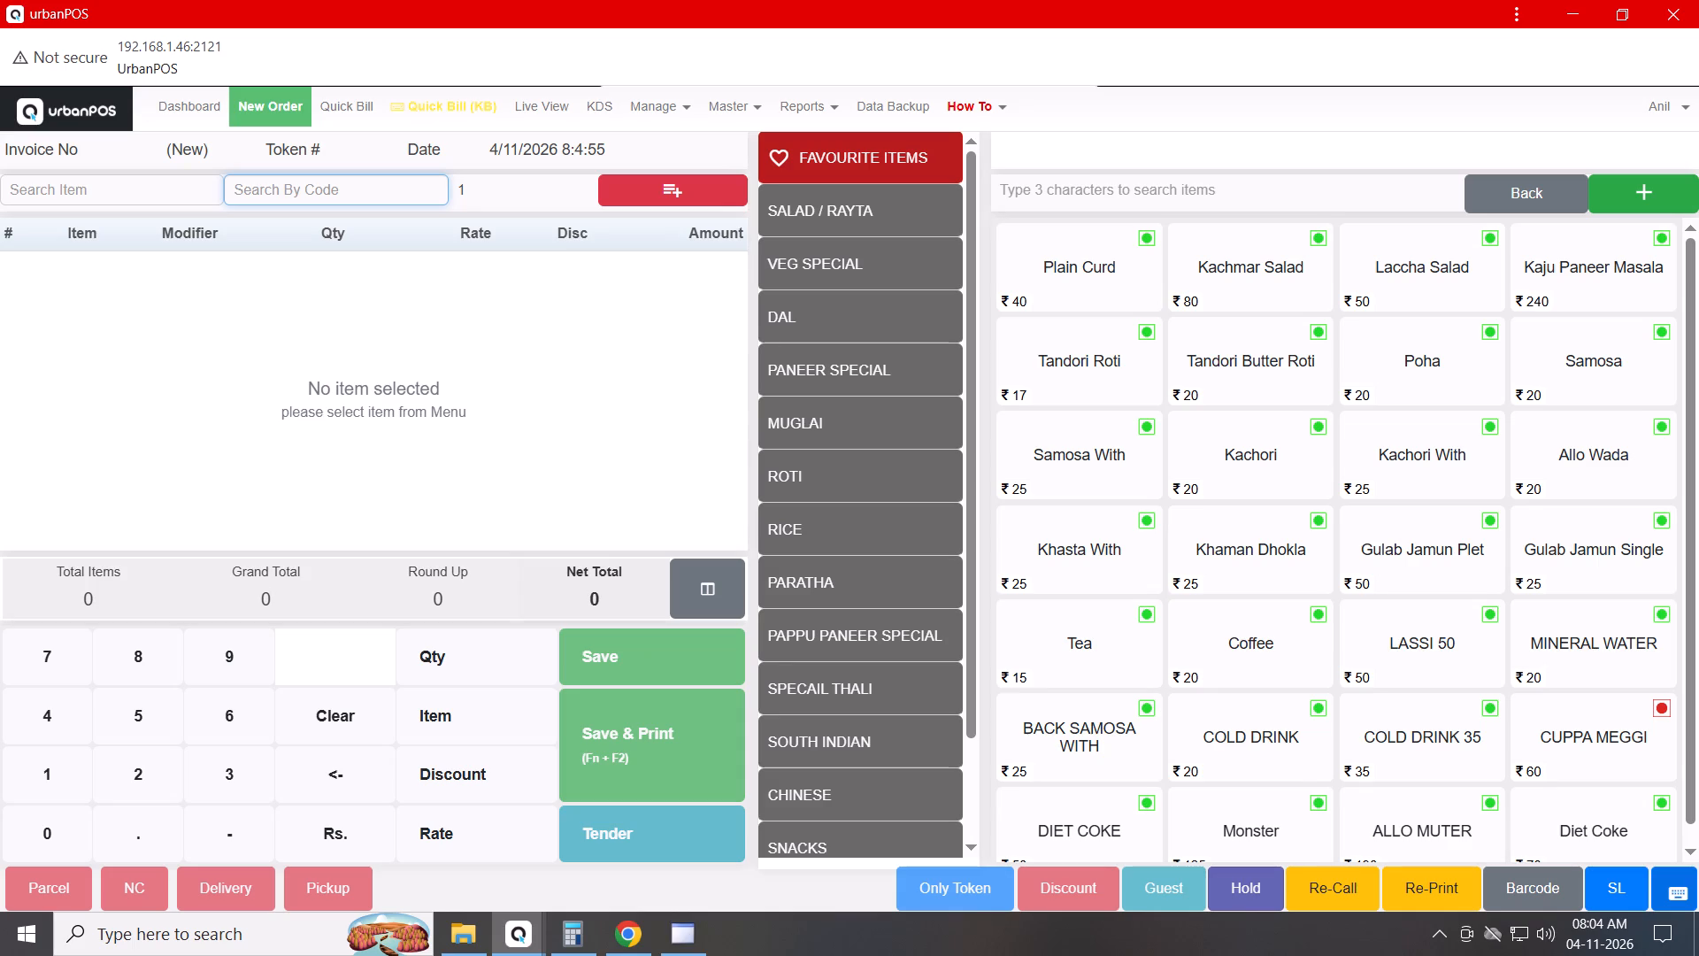